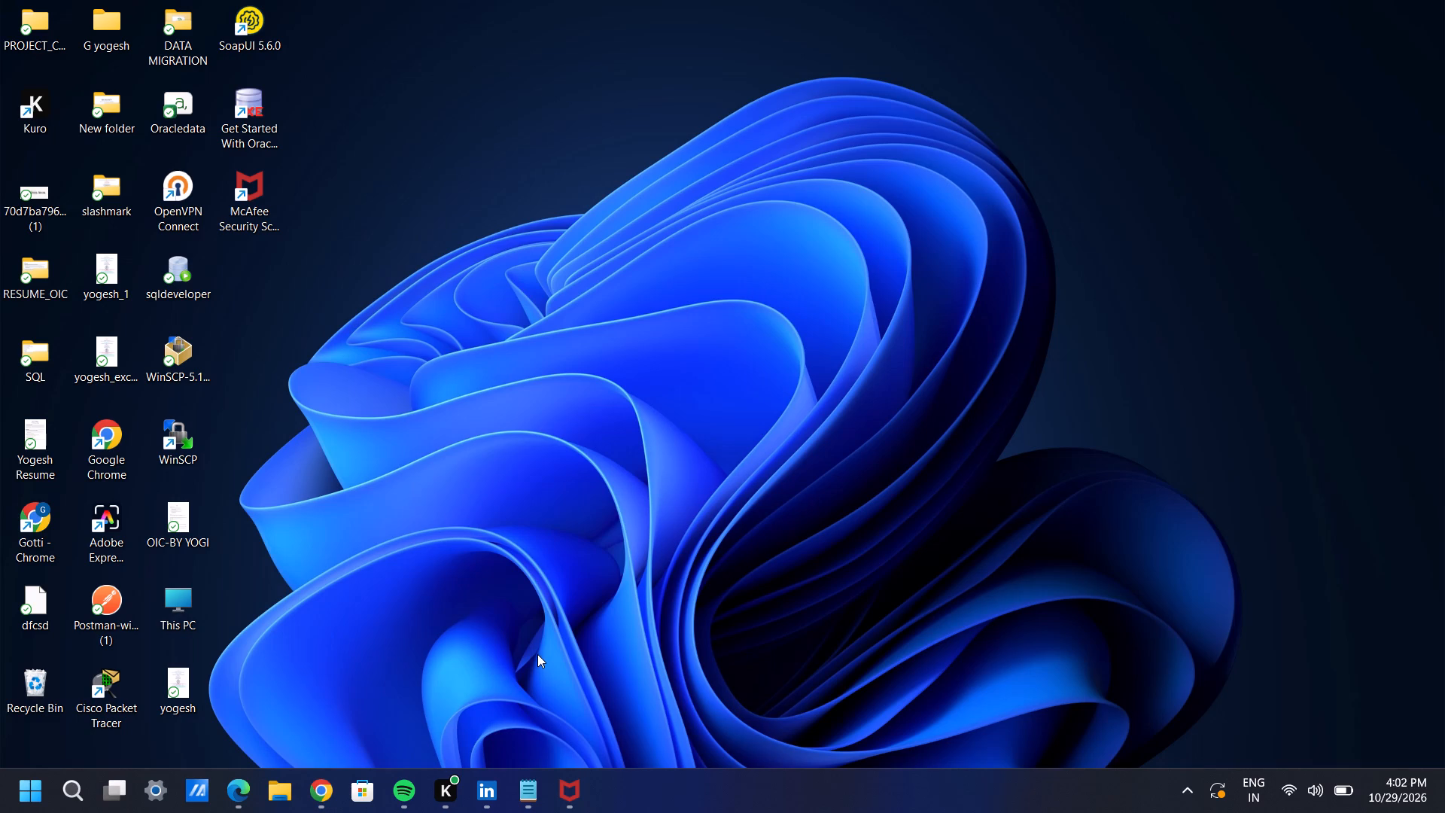
Launch WinSCP from its desktop shortcut.
left_click_drag(187, 433, 197, 443)
left_click(197, 443)
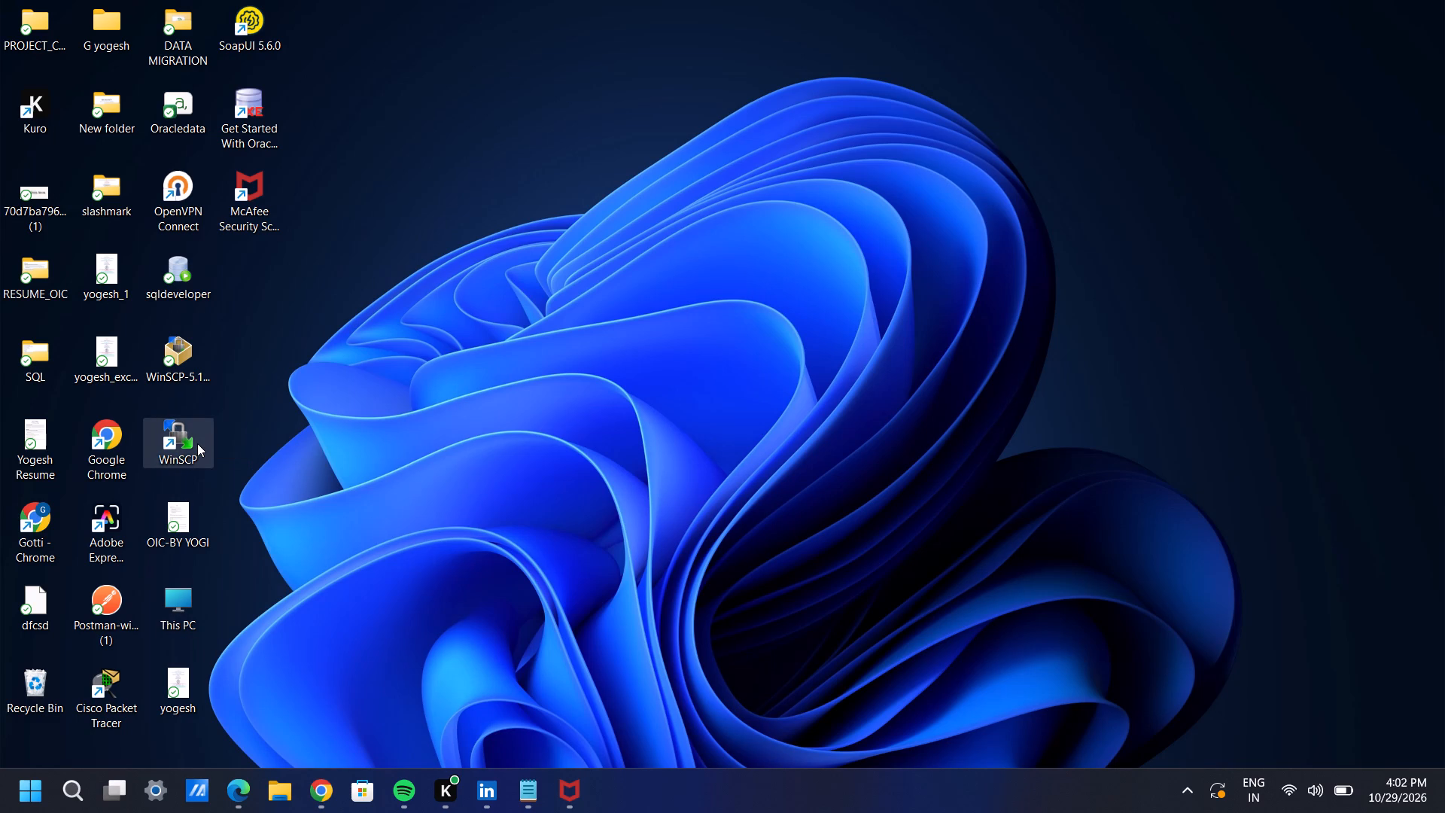
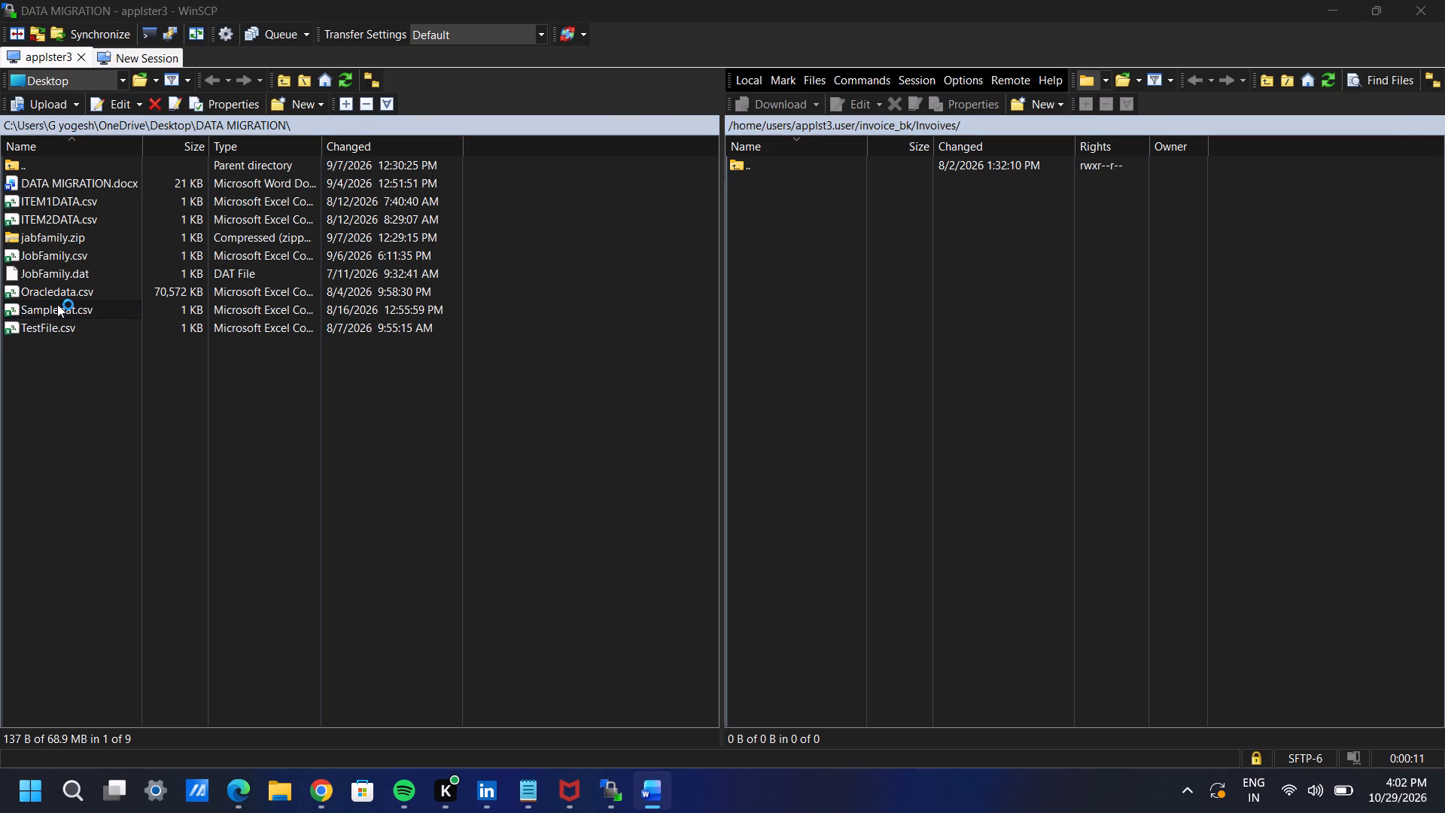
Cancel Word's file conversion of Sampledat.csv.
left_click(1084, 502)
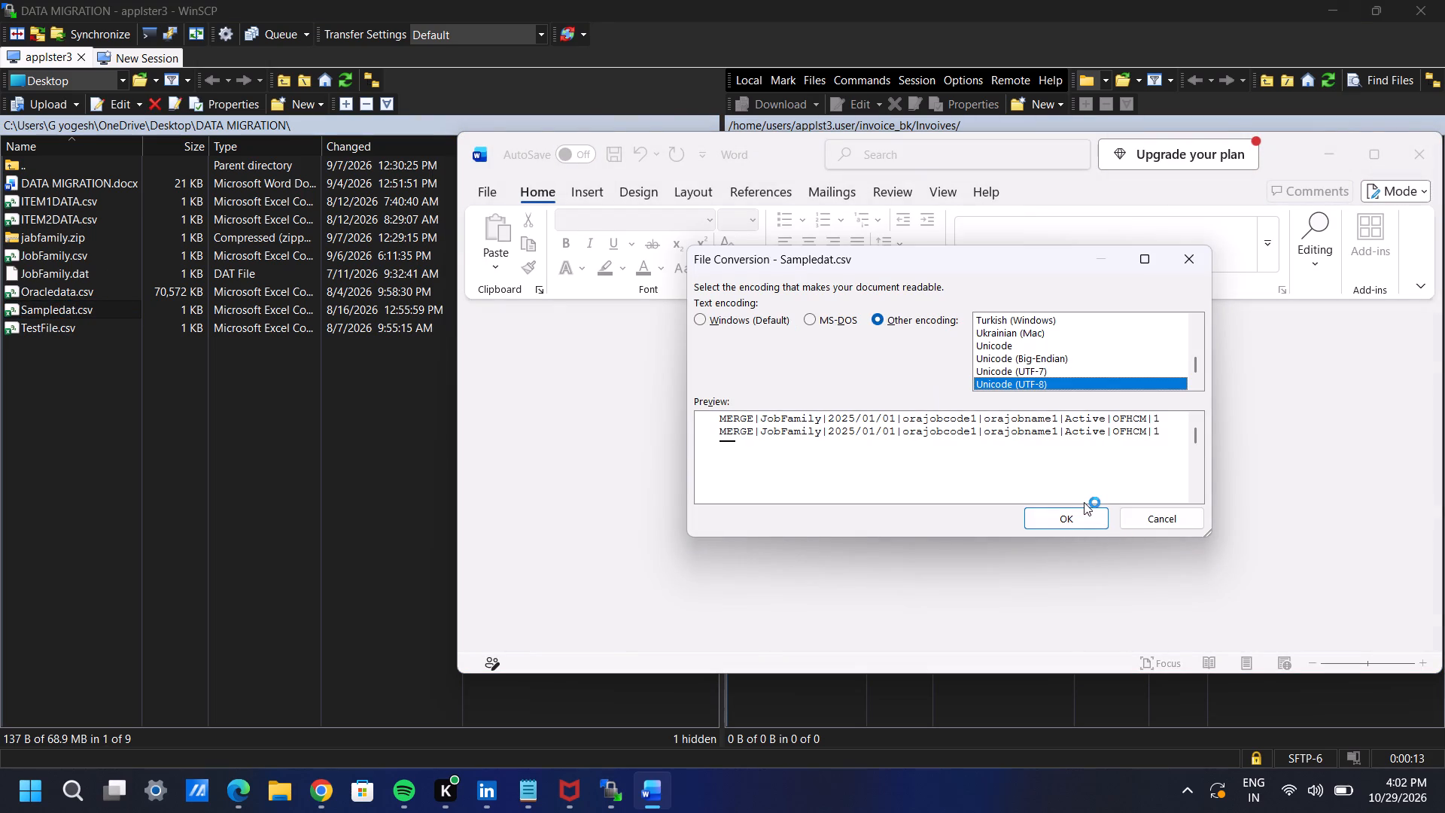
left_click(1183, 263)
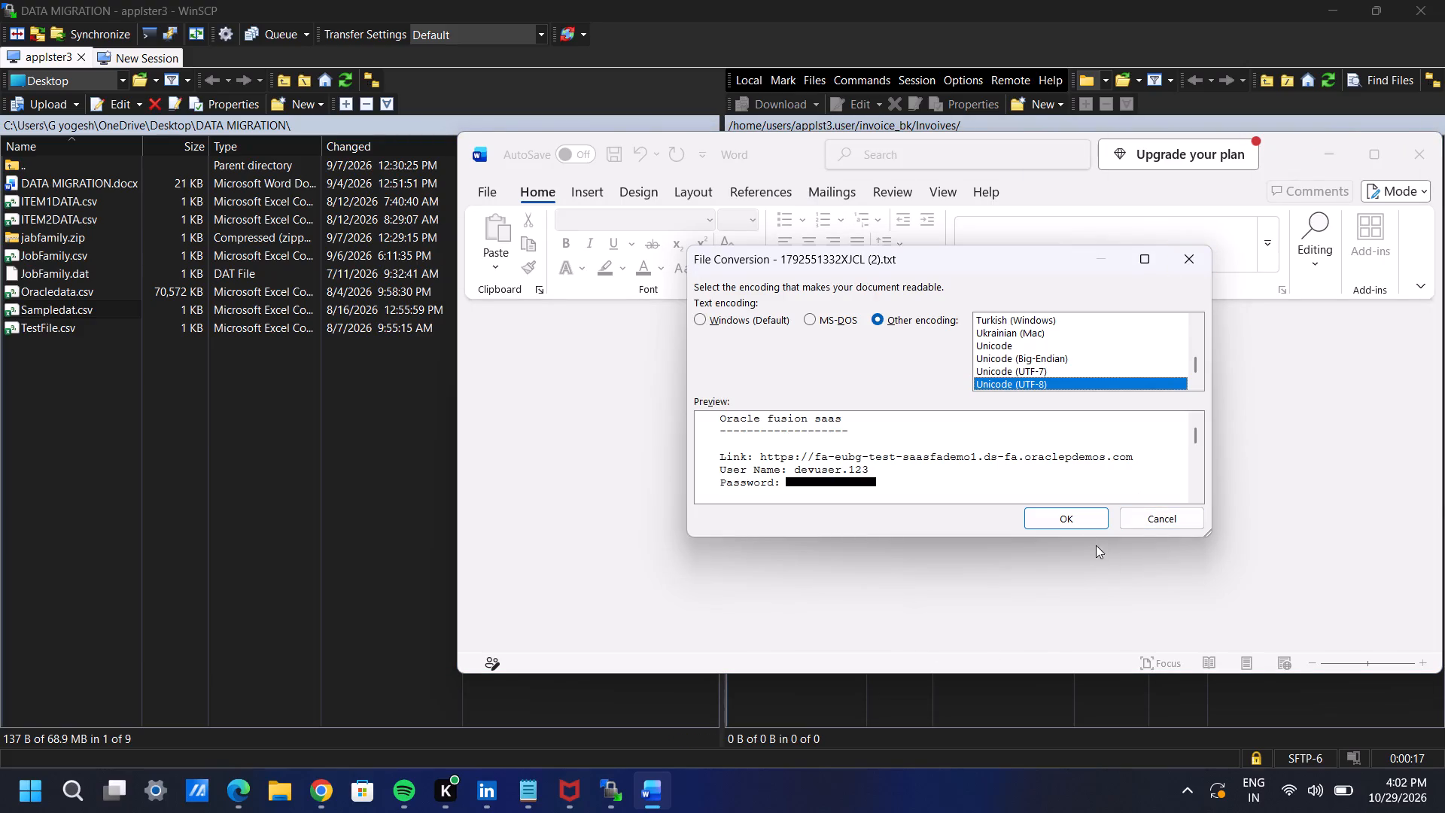
left_click(1078, 516)
left_click(1335, 150)
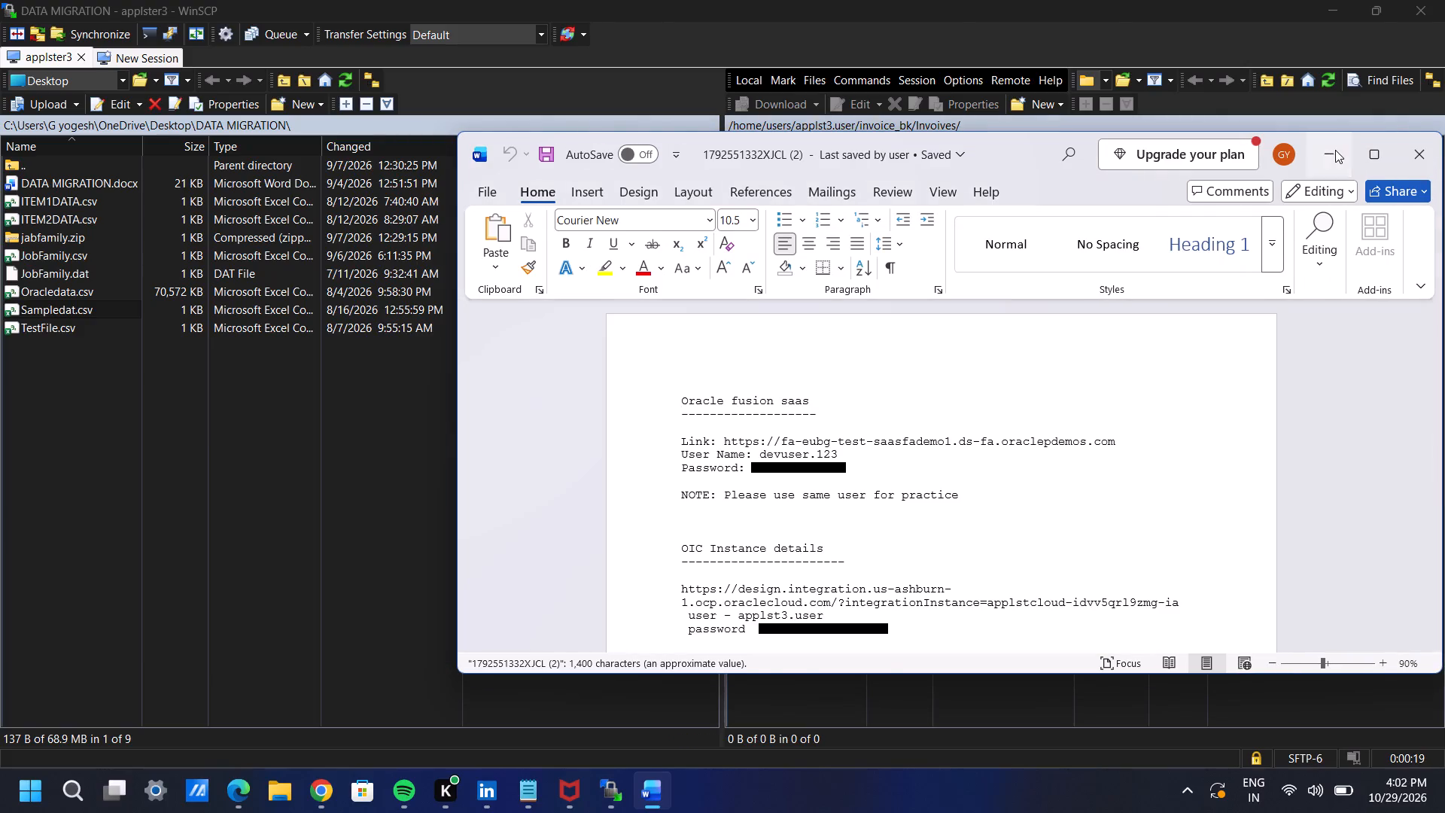
left_click(887, 116)
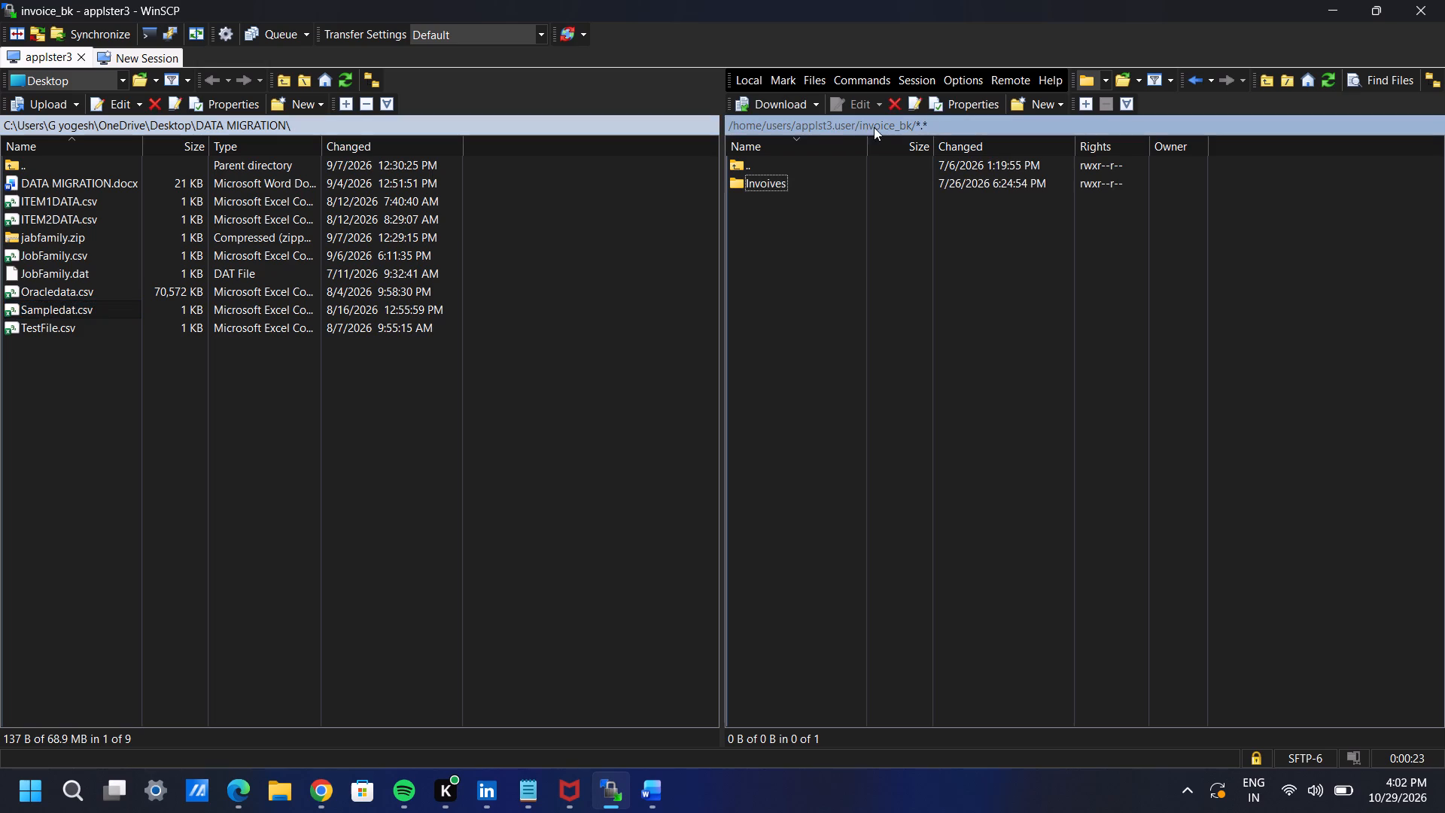
left_click(834, 127)
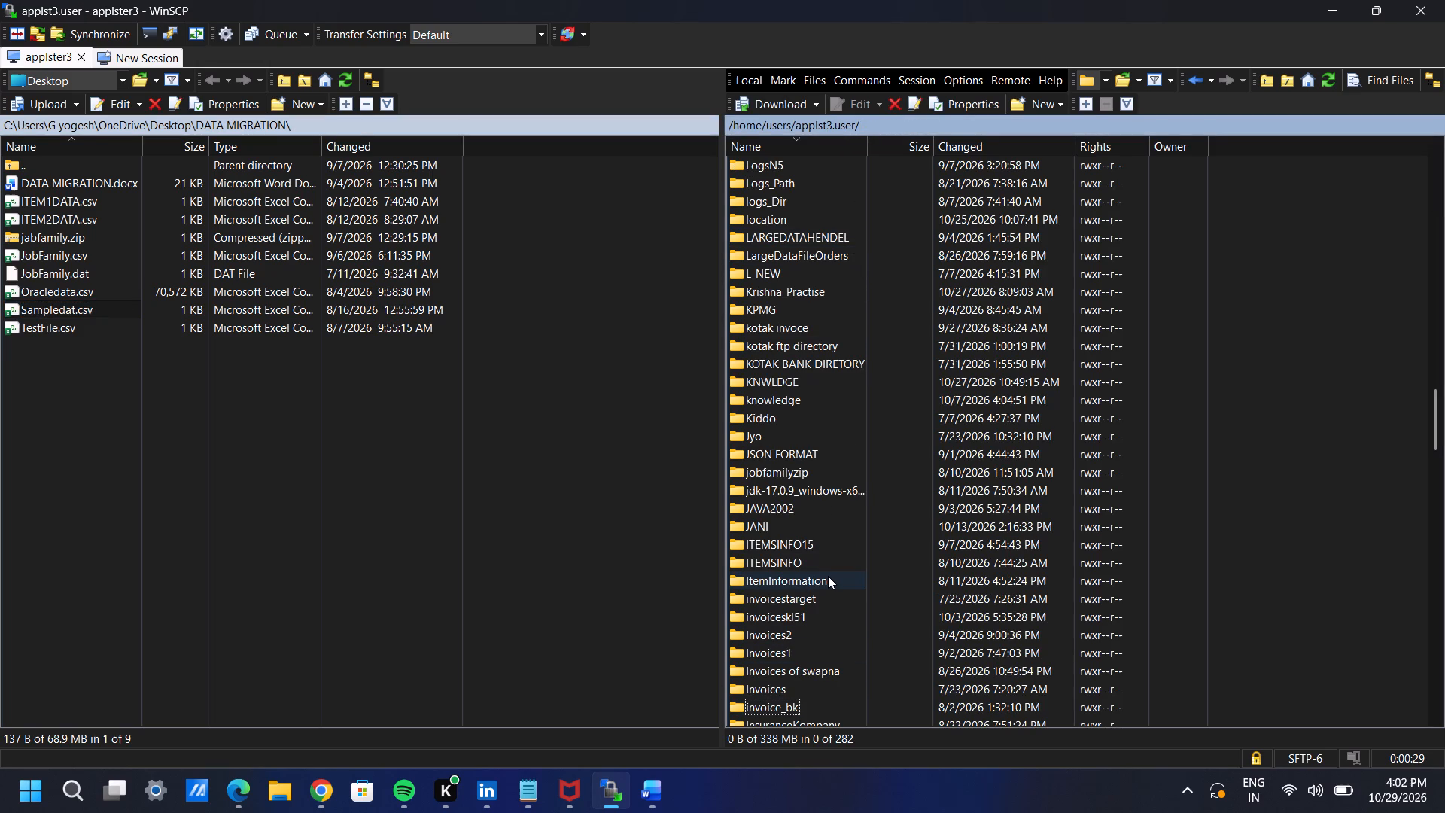
Try to open the FBDI0608 folder in the remote applst3.user directory.
scroll(823, 553, "down", 1)
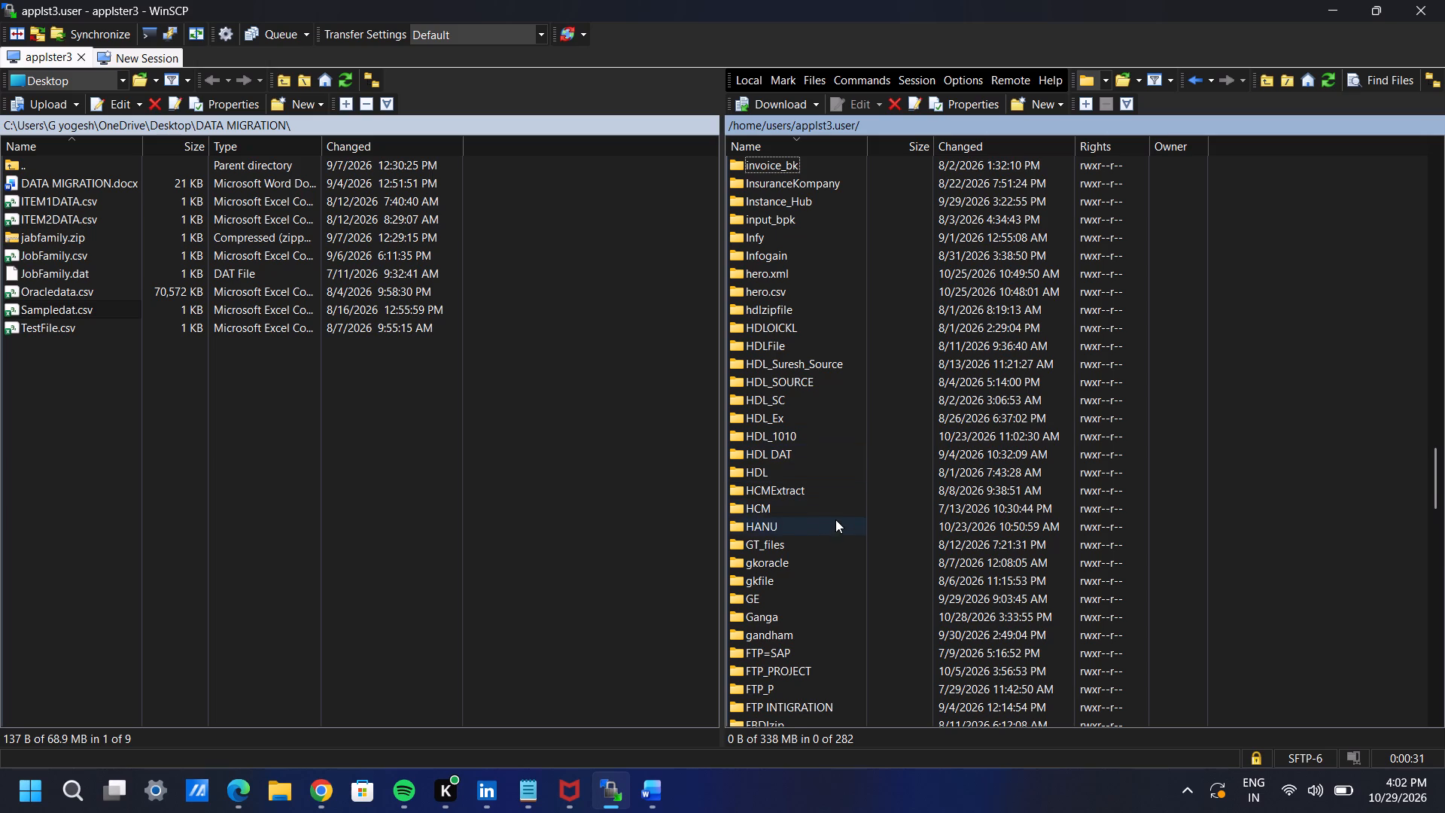
scroll(838, 525, "down", 1)
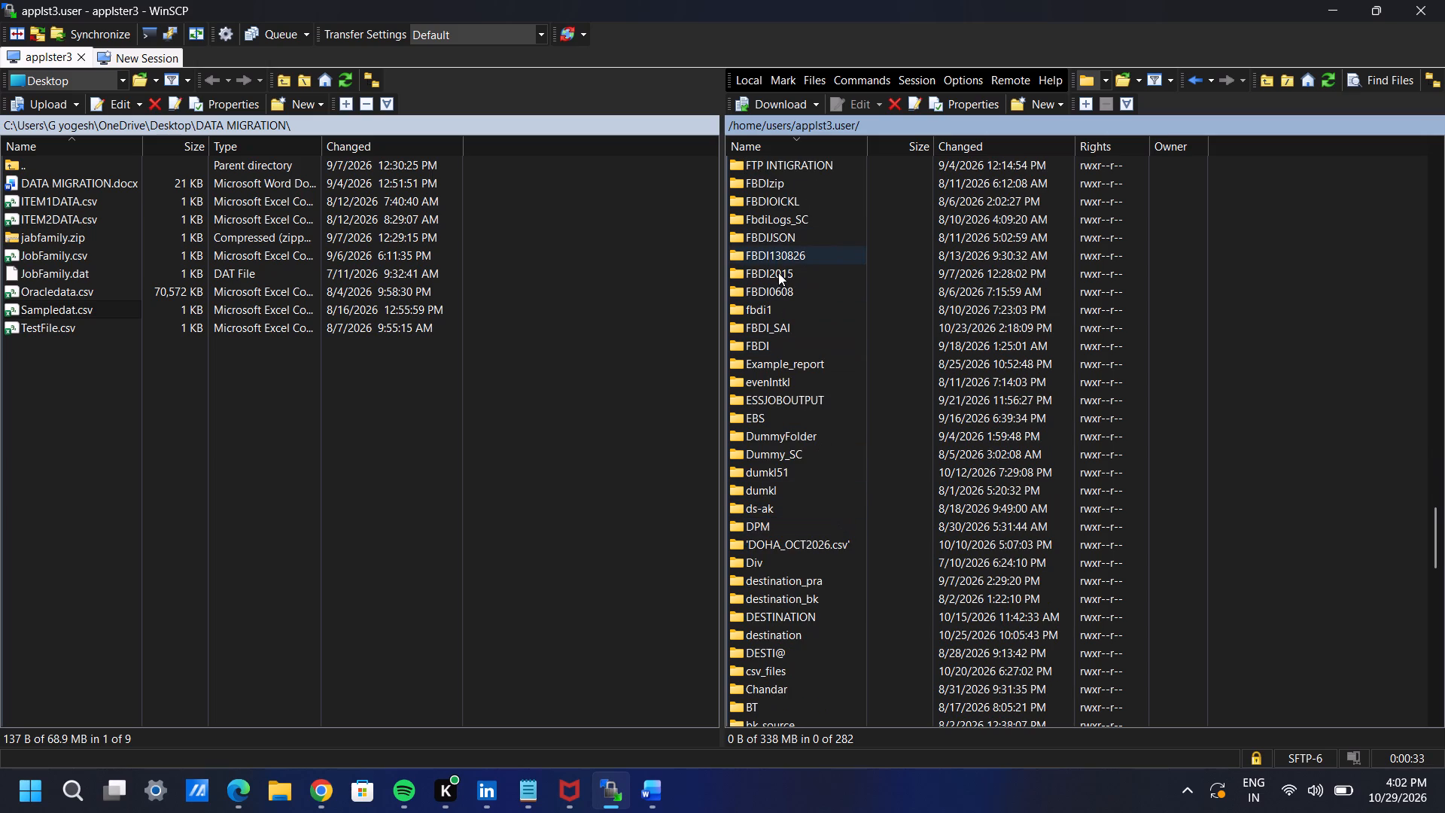
double_click(773, 297)
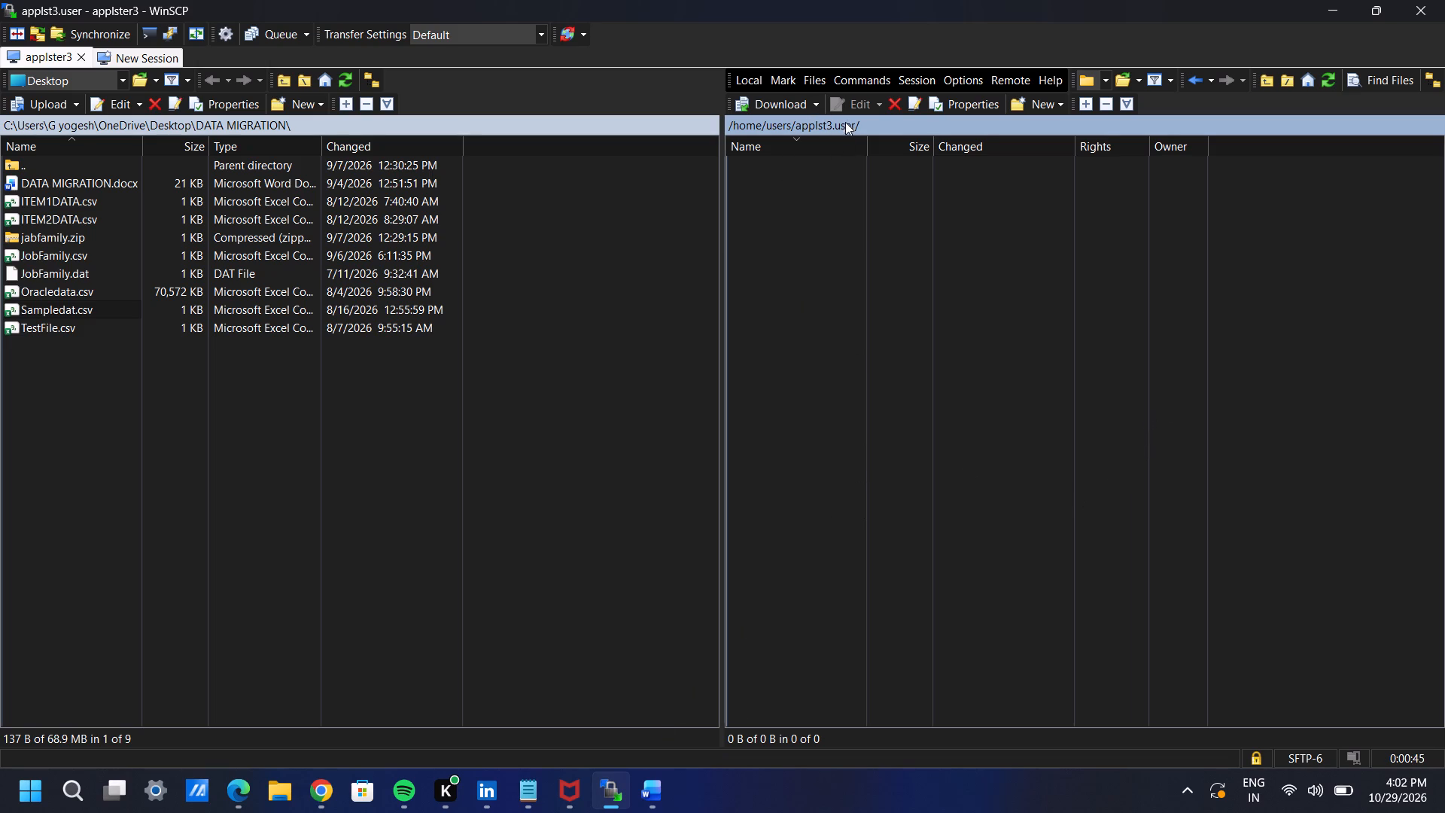
Try to go back to the previously visited remote directory.
left_click(1191, 75)
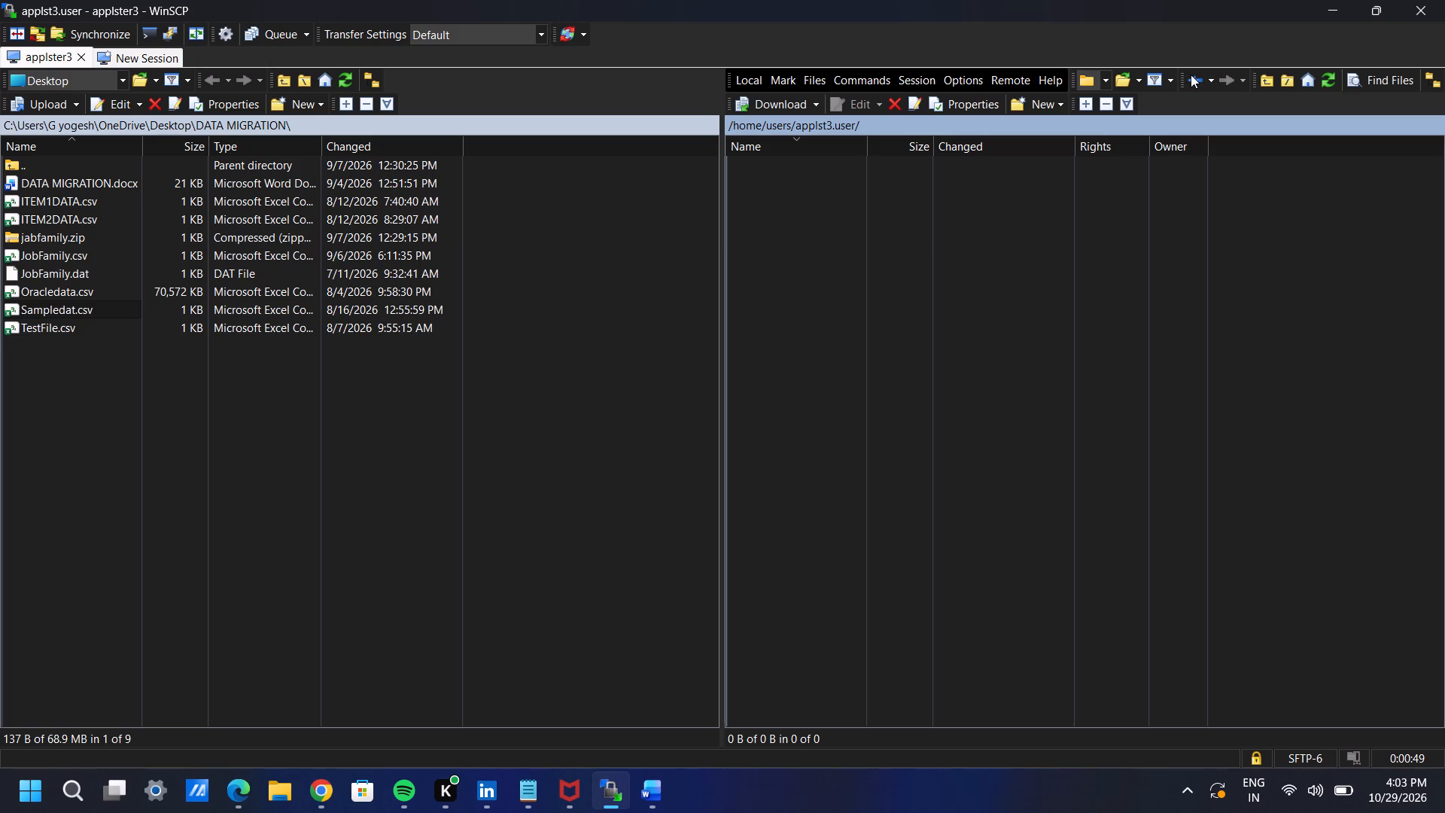
left_click(1194, 81)
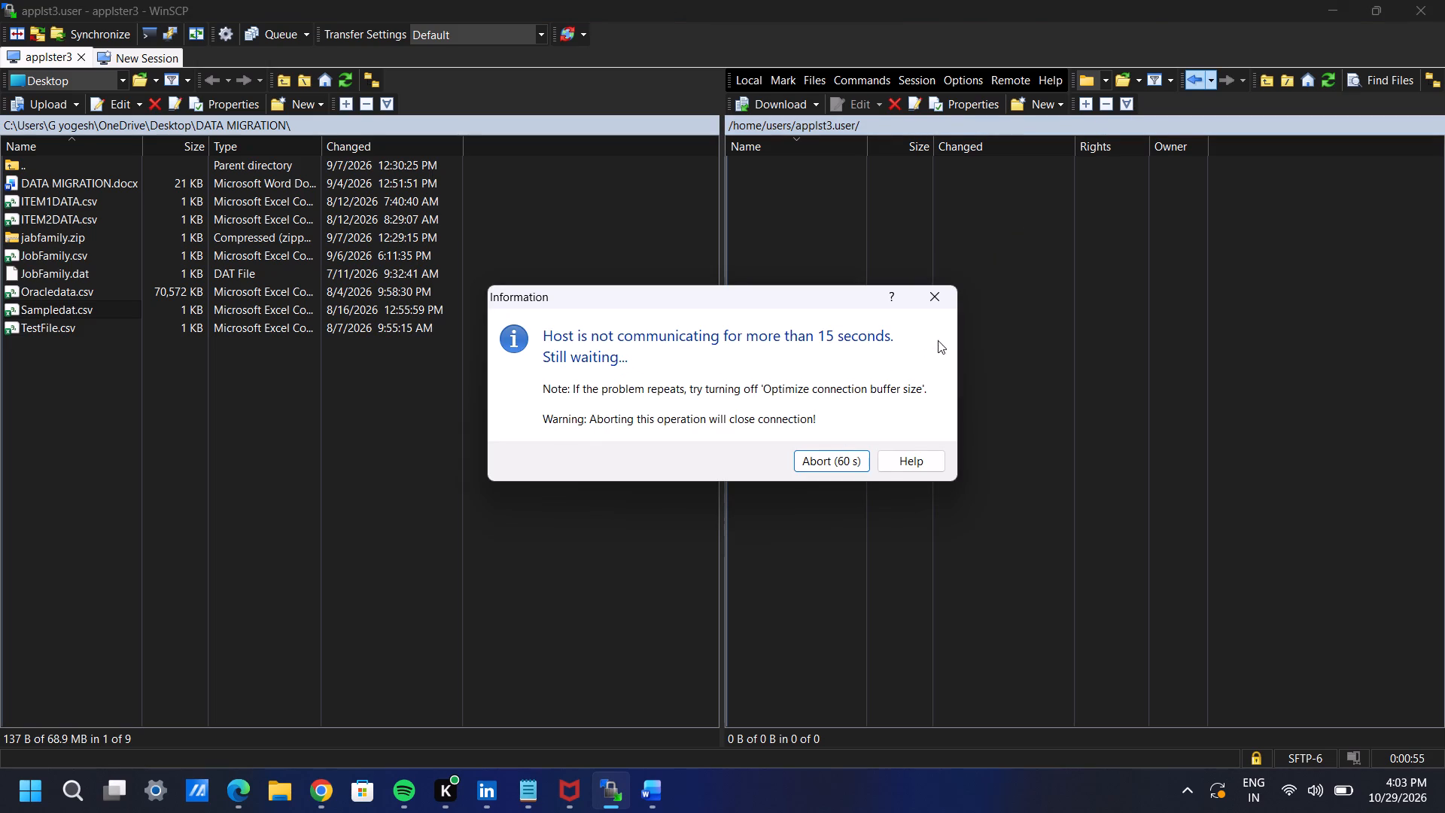
Abort the stalled remote directory change in WinSCP and reconnect the session.
left_click(844, 463)
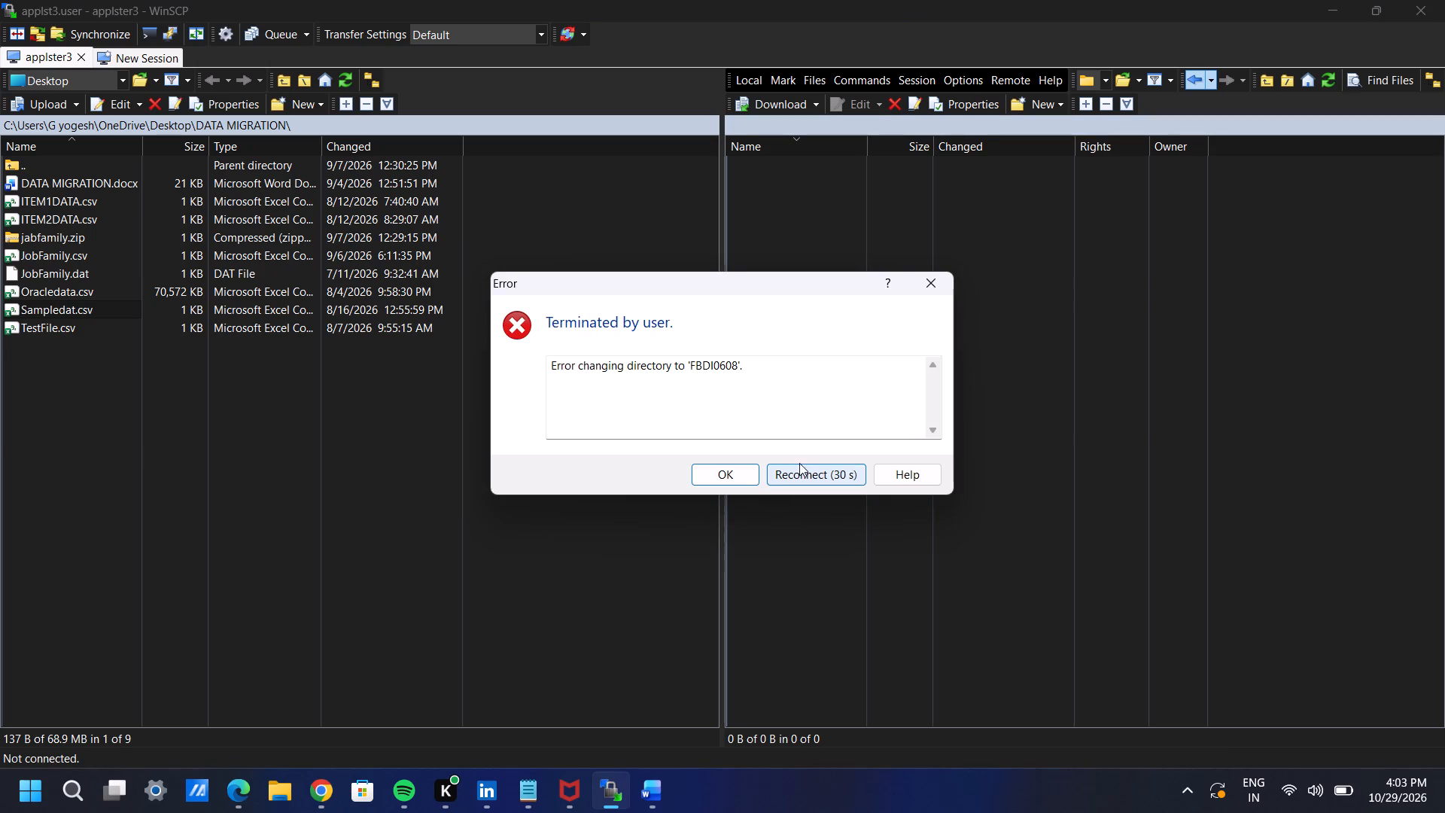
left_click(815, 476)
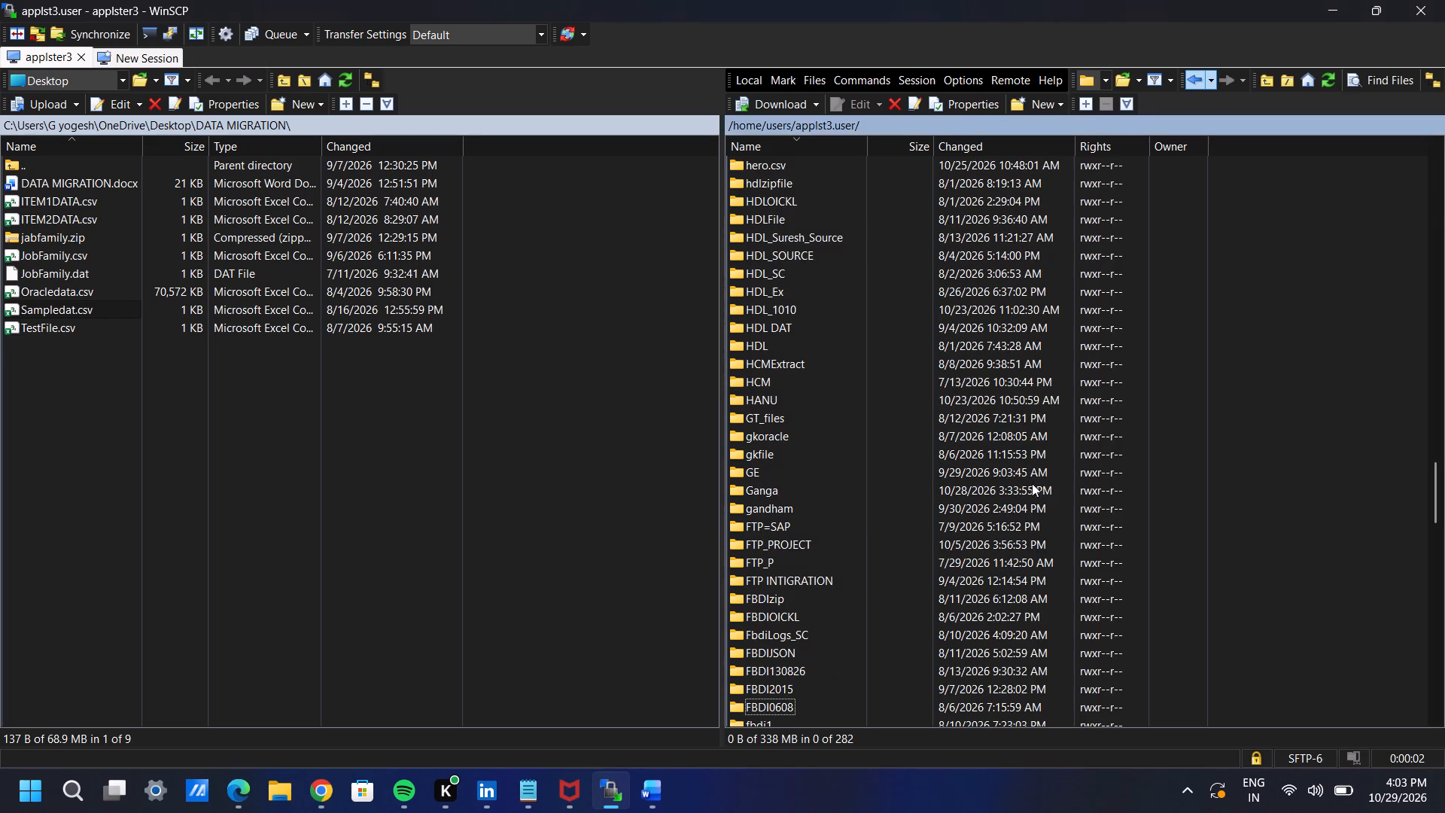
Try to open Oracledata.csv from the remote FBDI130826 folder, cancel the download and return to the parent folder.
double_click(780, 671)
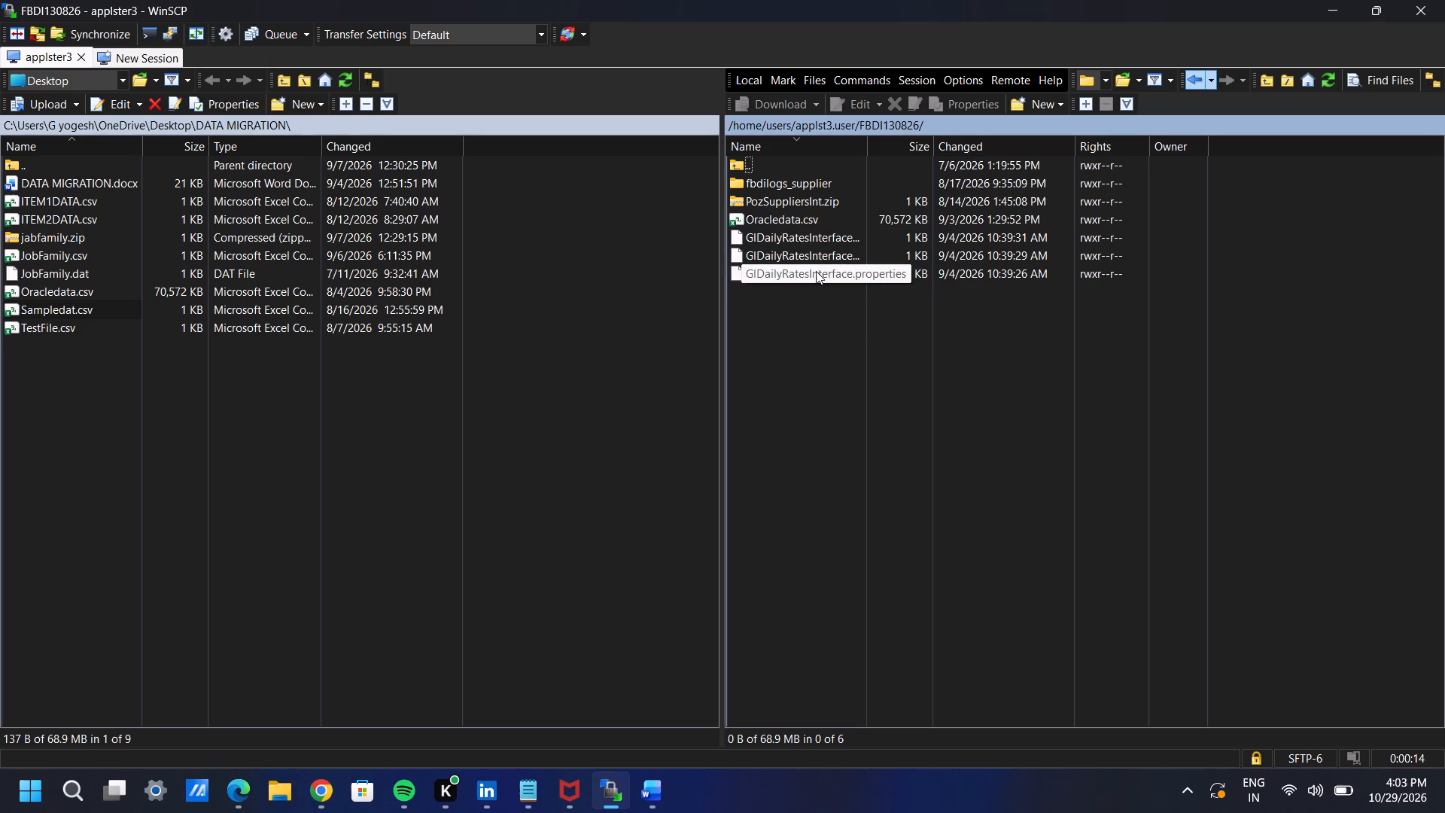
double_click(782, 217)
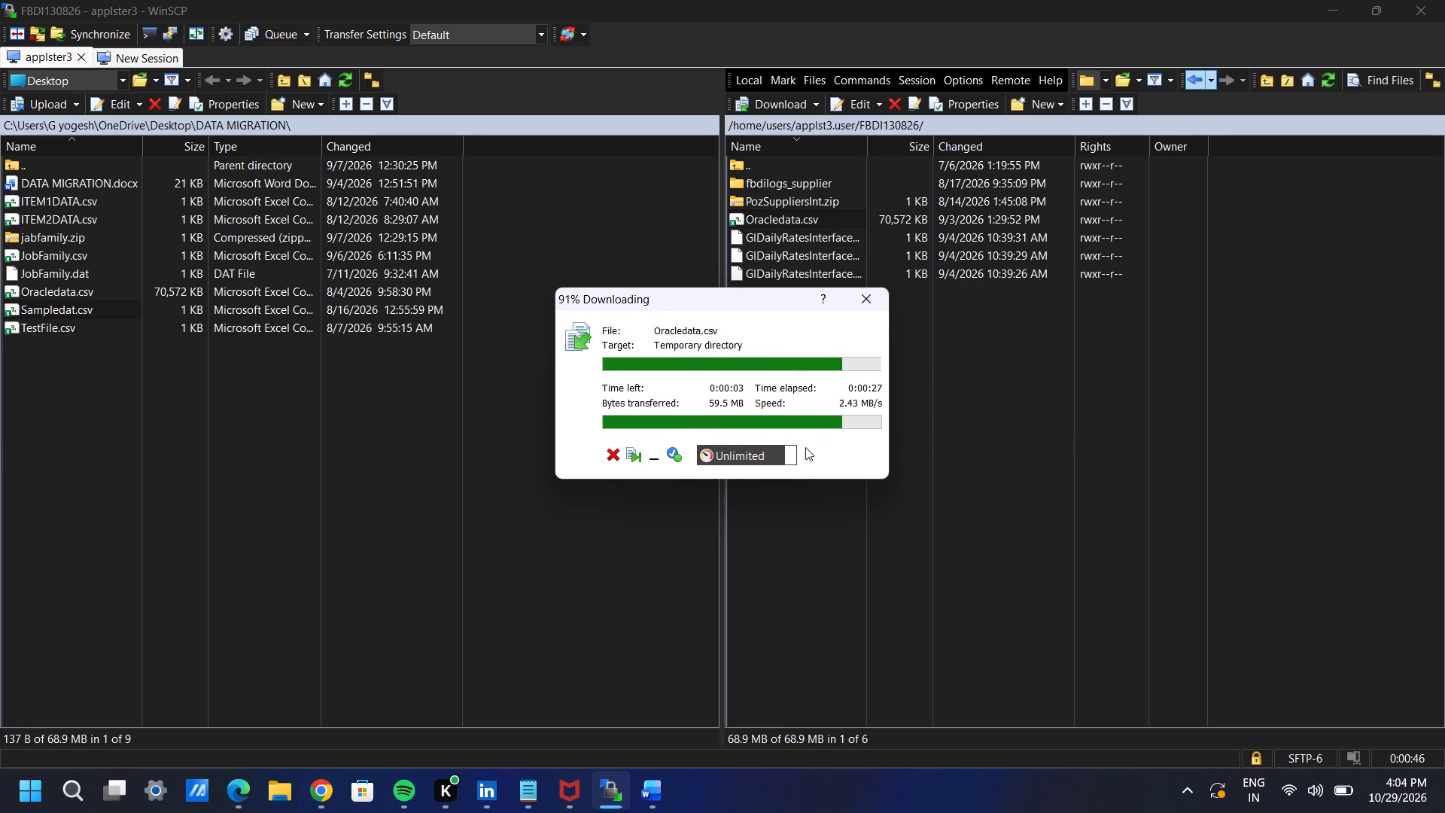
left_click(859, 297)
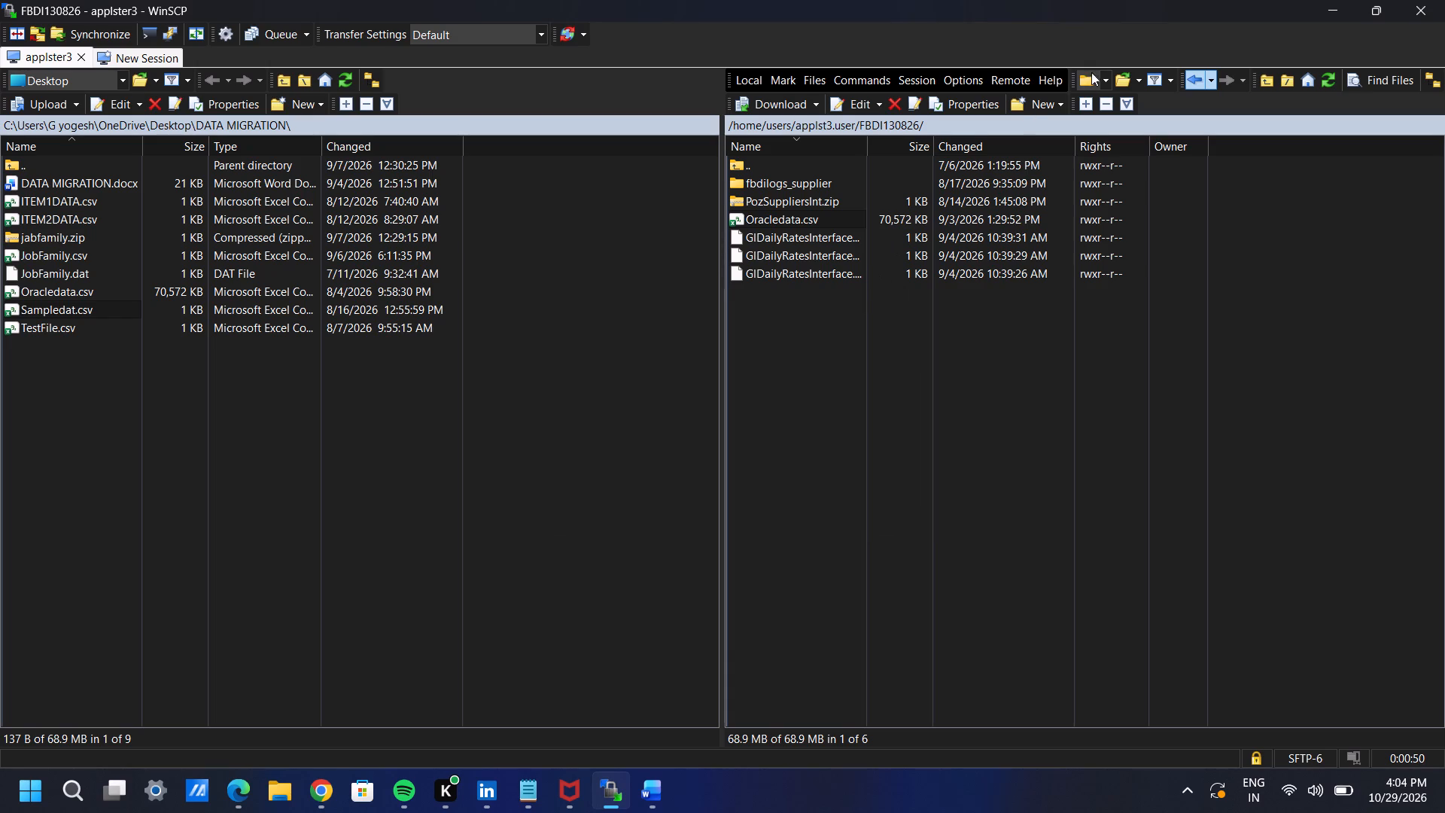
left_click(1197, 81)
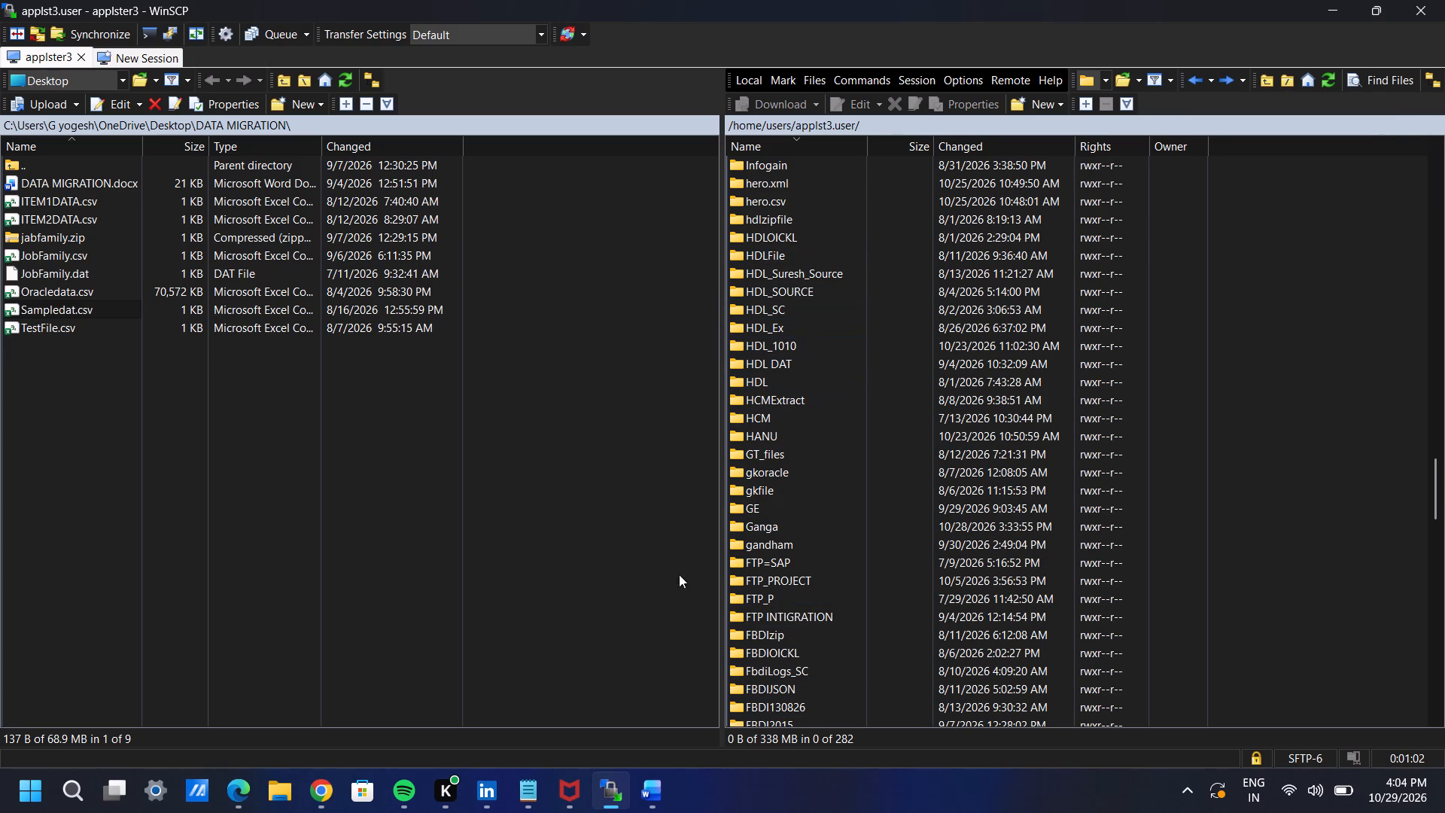
Switch to File Explorer and search Home for GL.
left_click(258, 805)
left_click(282, 799)
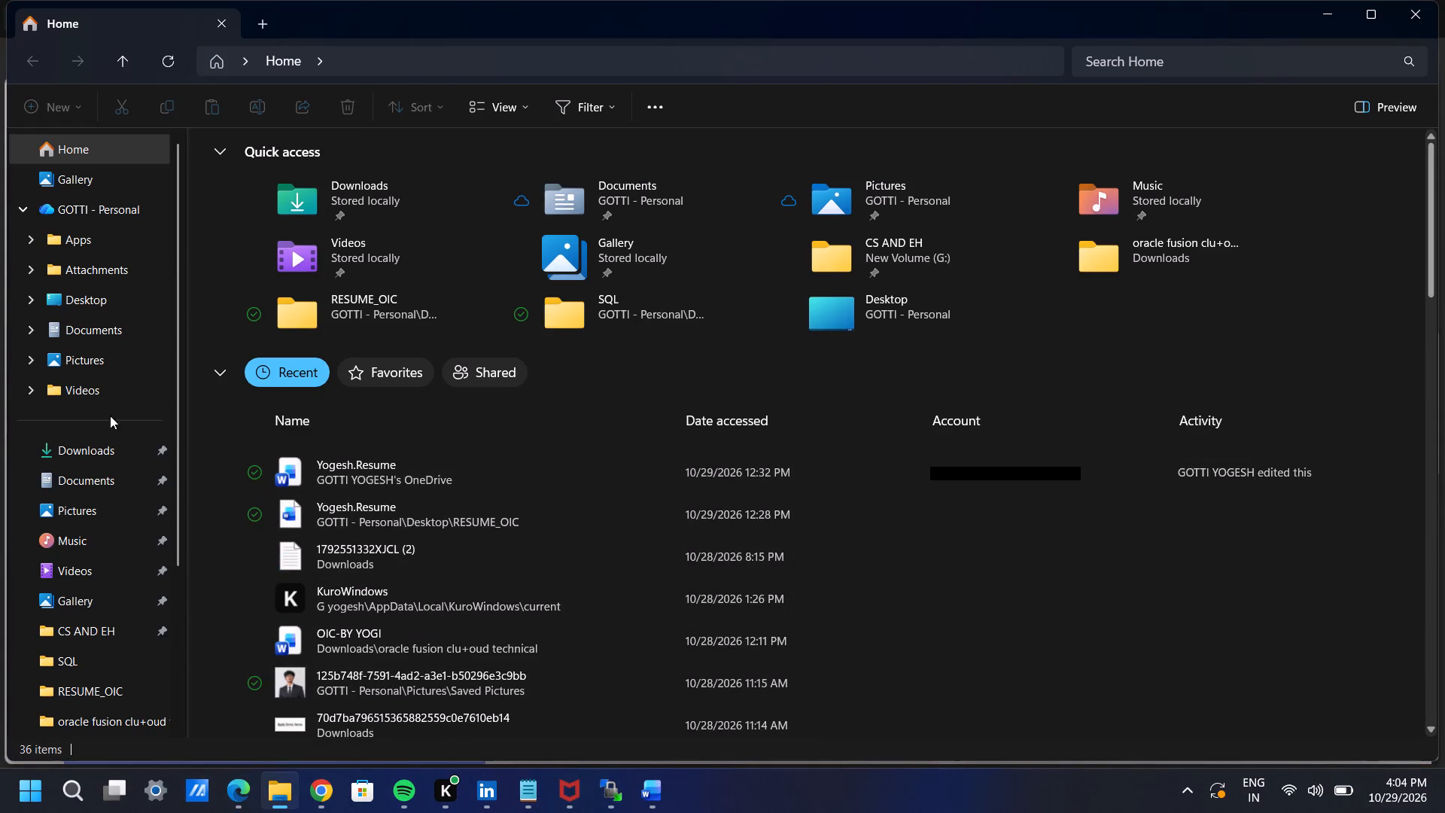
left_click(57, 142)
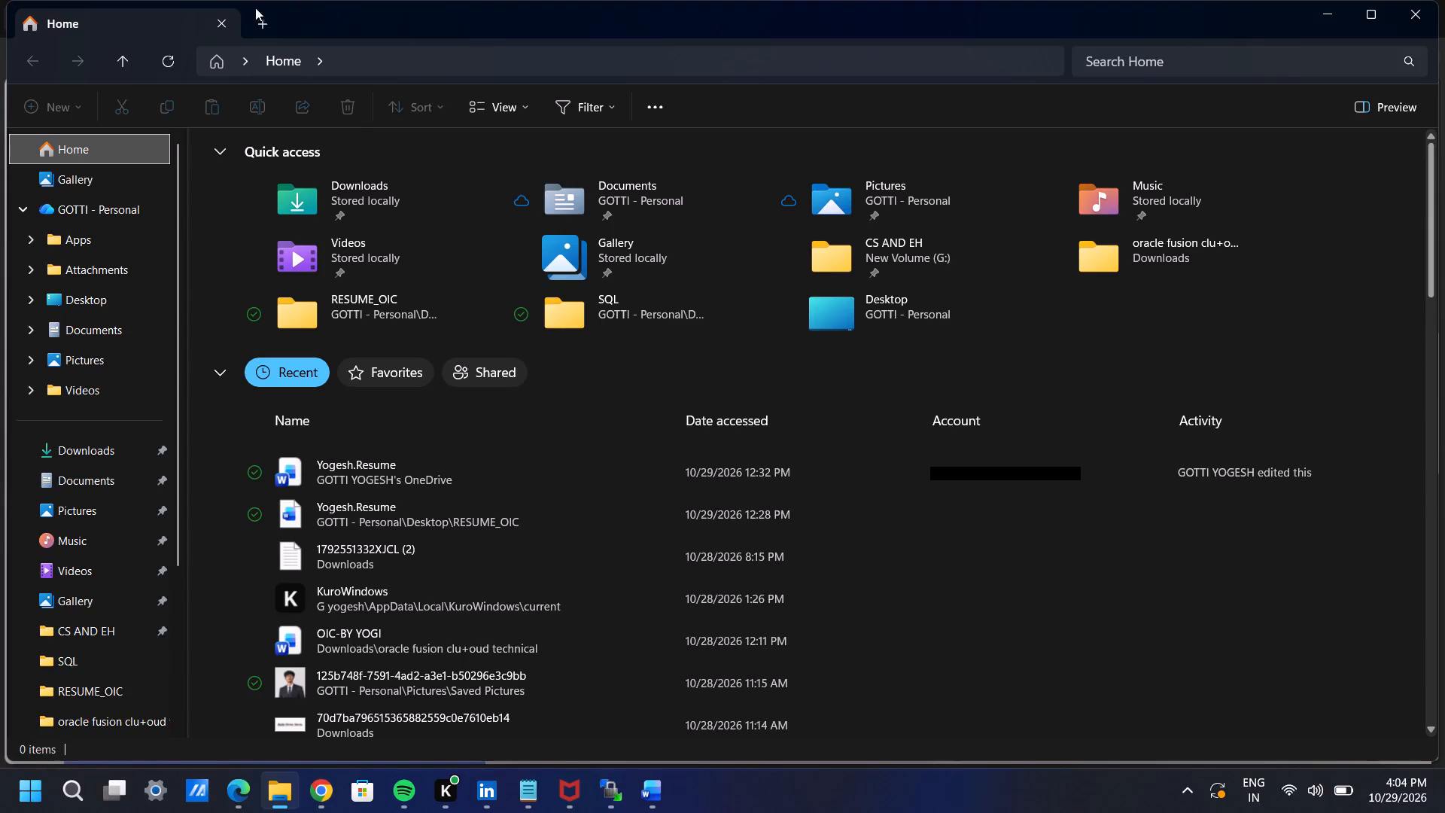
left_click(1261, 53)
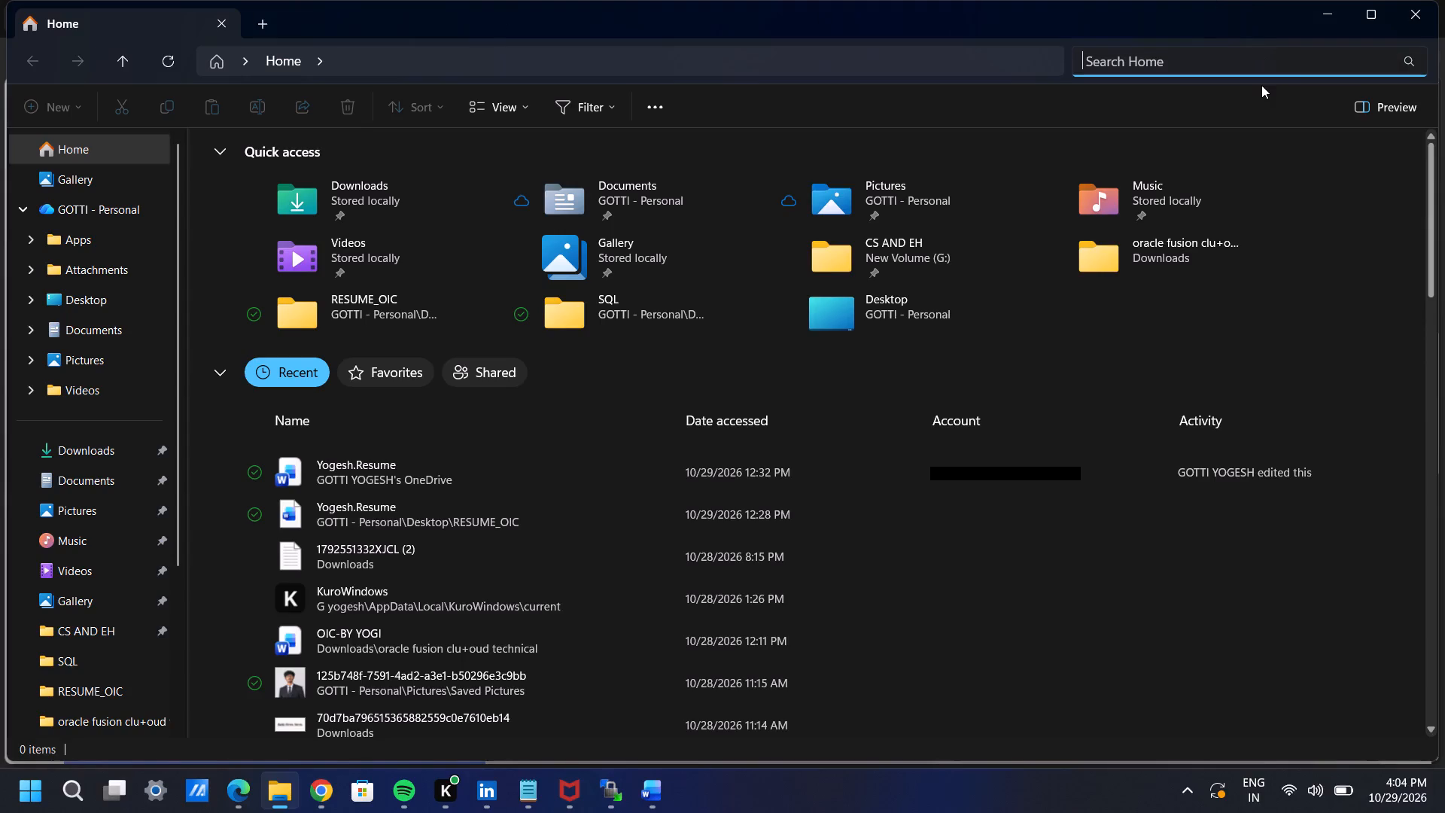
key("g")
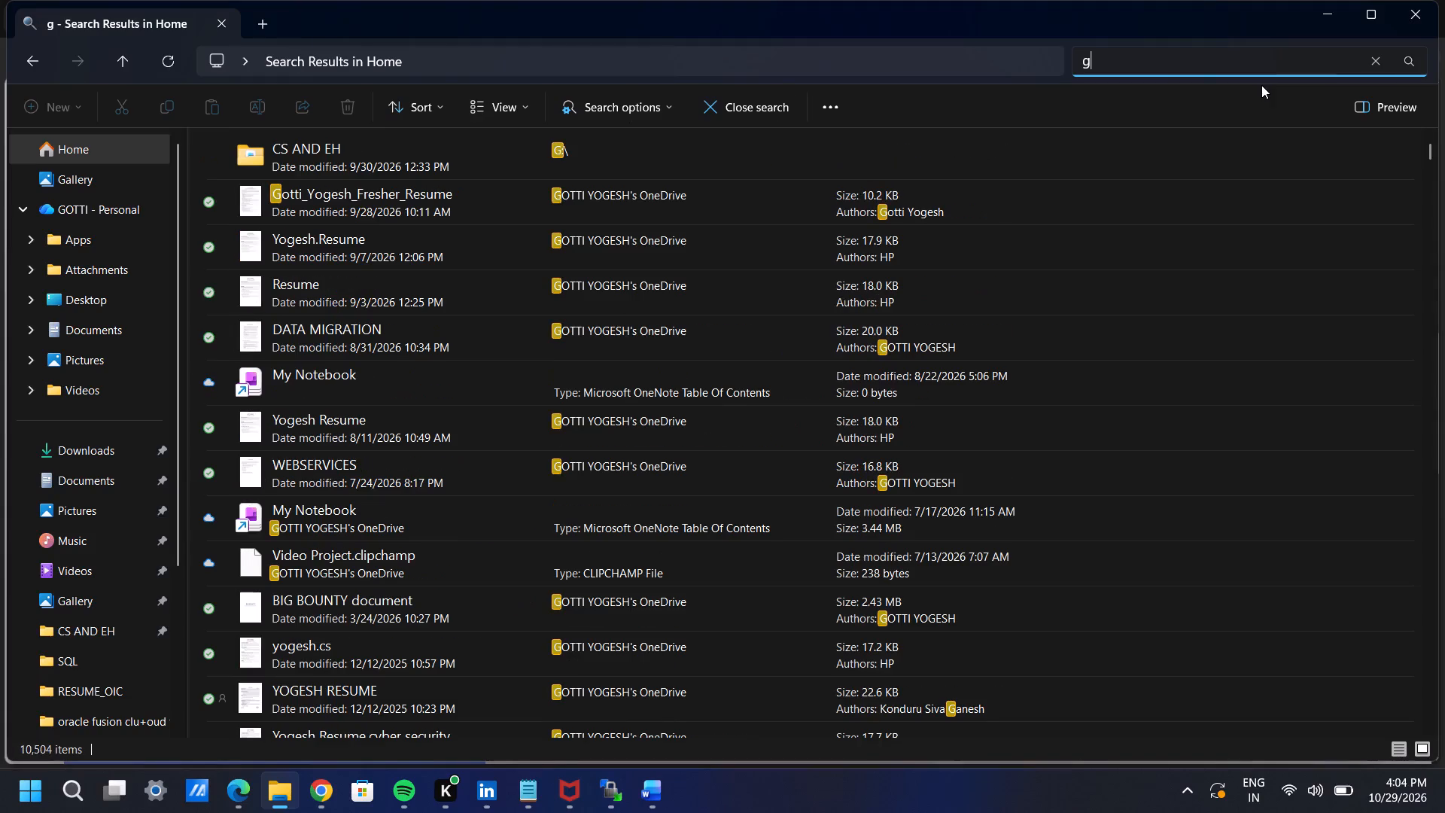
key("BackSpace")
type("GL")
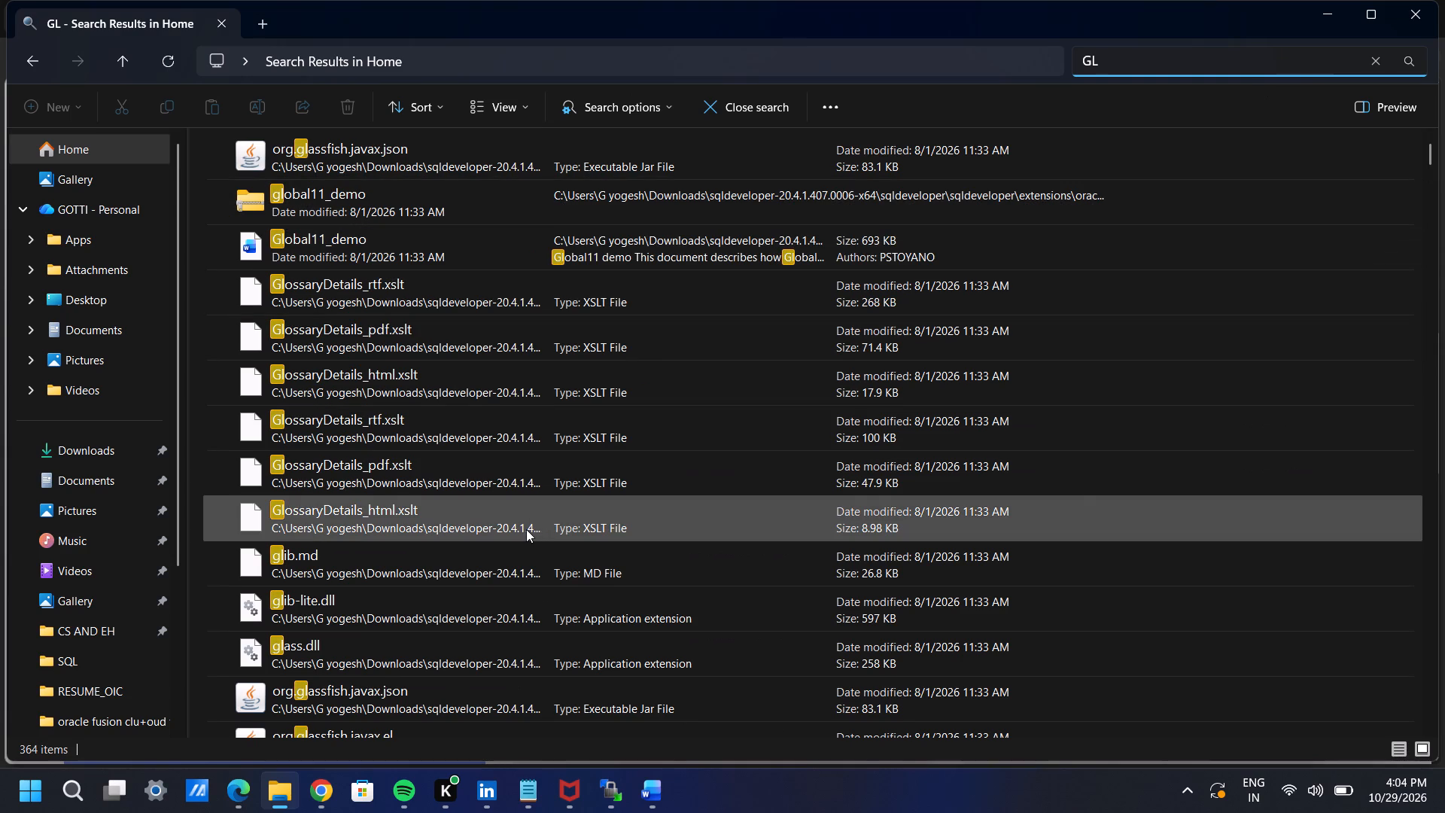
Look through the GL search results for a usable data file.
scroll(526, 529, "down", 2)
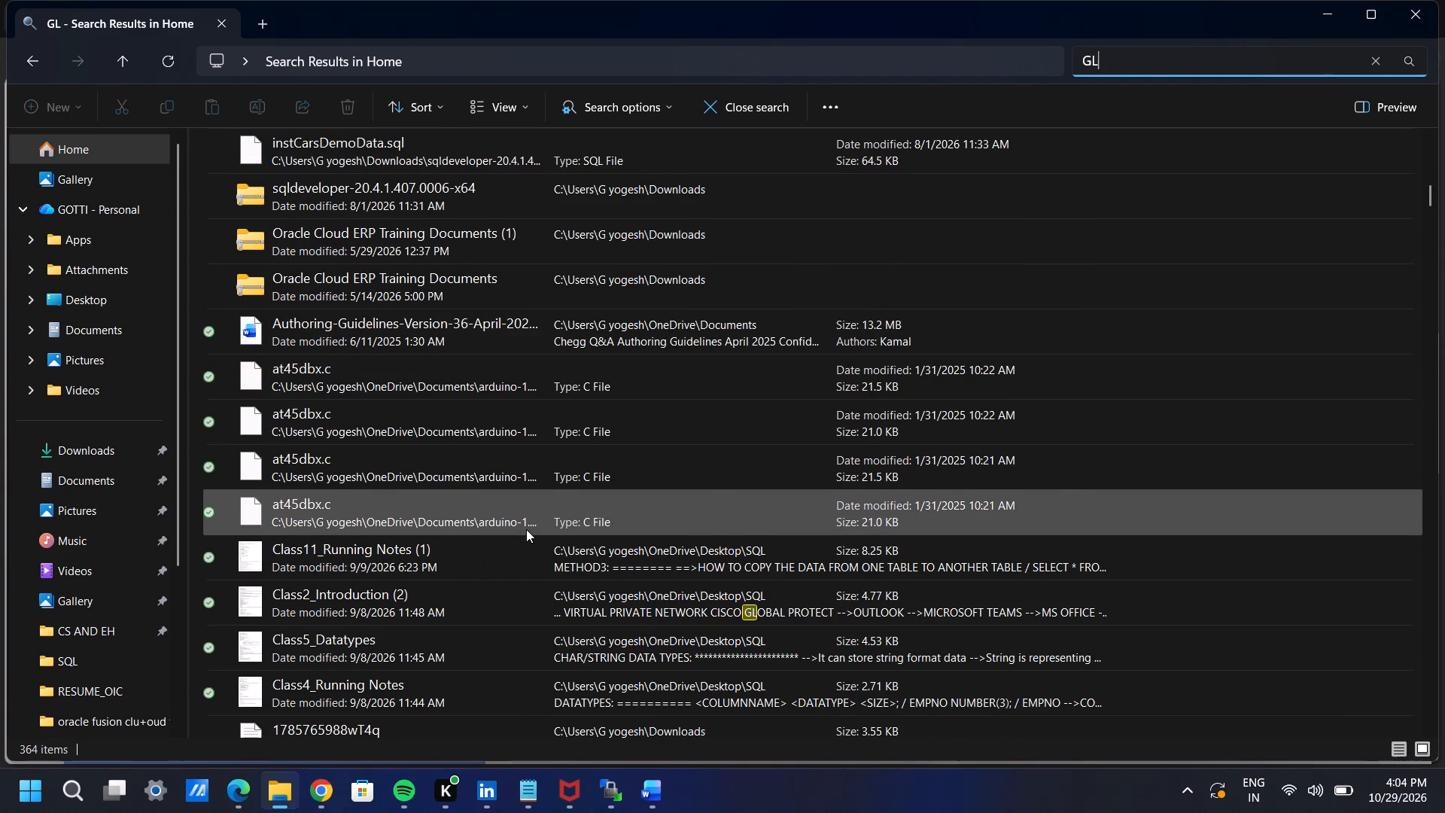
scroll(526, 529, "down", 7)
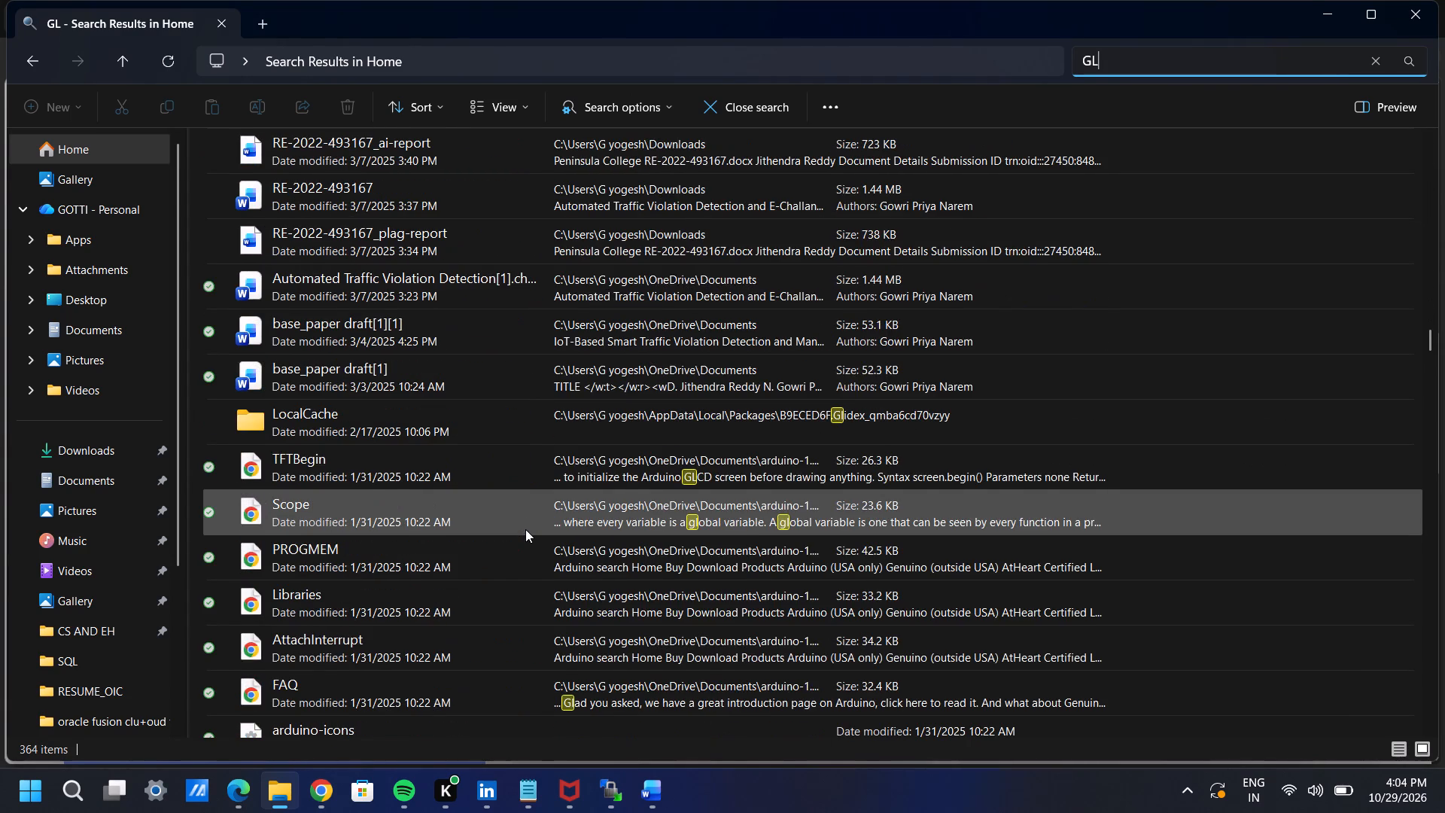
scroll(525, 529, "down", 6)
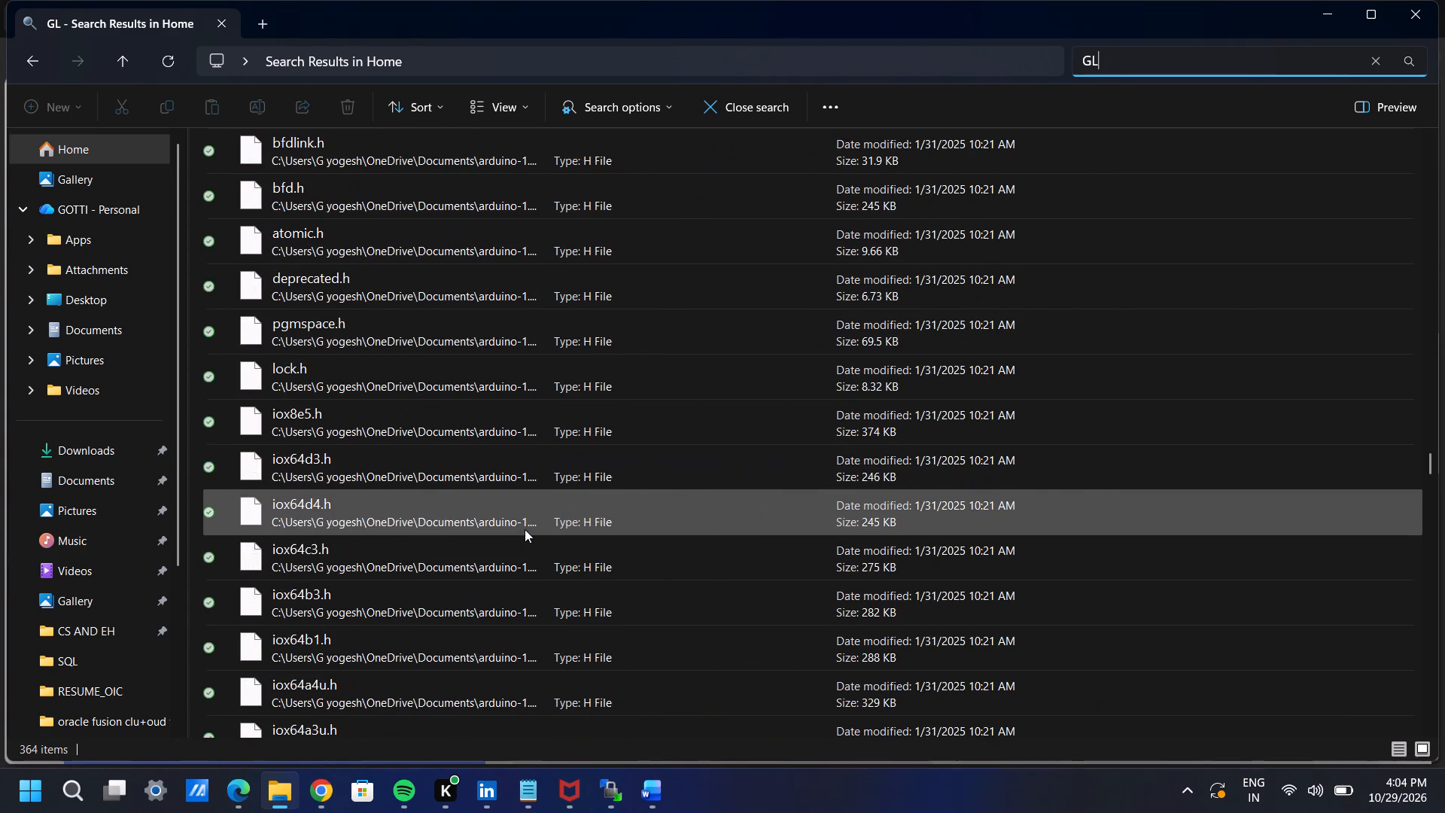
scroll(525, 529, "down", 19)
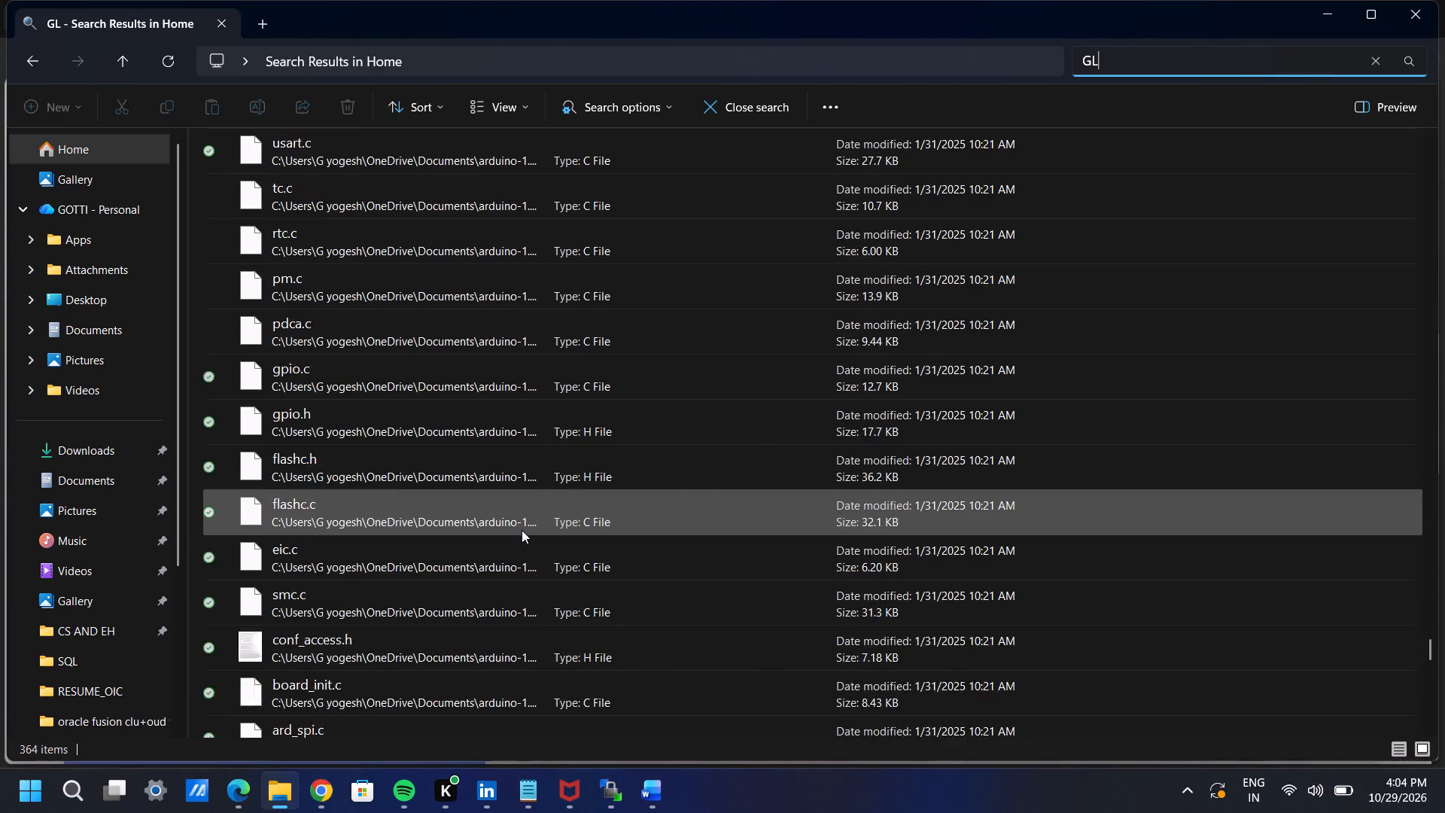
scroll(522, 530, "down", 9)
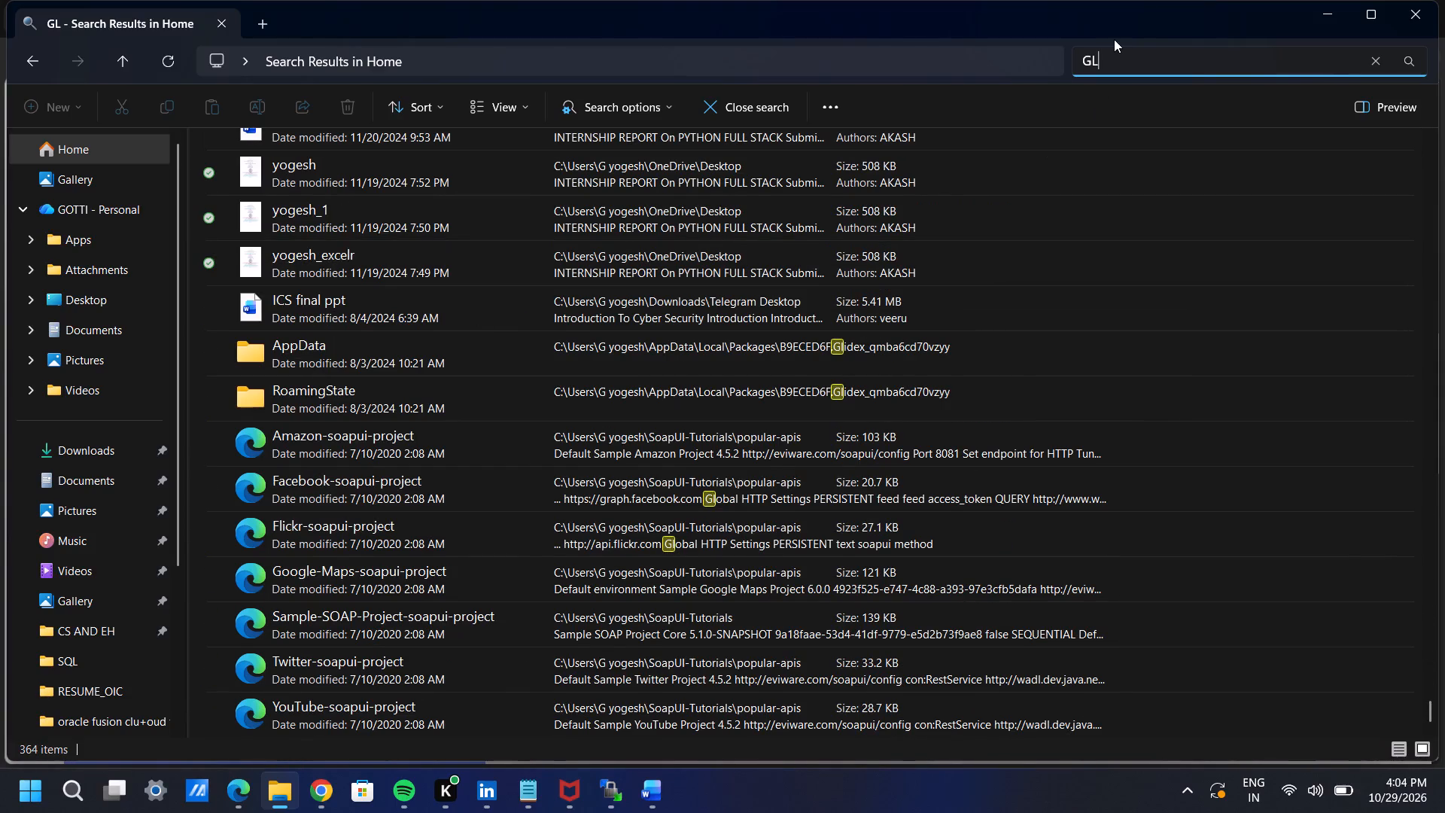
Replace the Home search term with daily.
left_click(1115, 53)
key("BackSpace")
key("BackSpace")
key("BackSpace")
key("BackSpace")
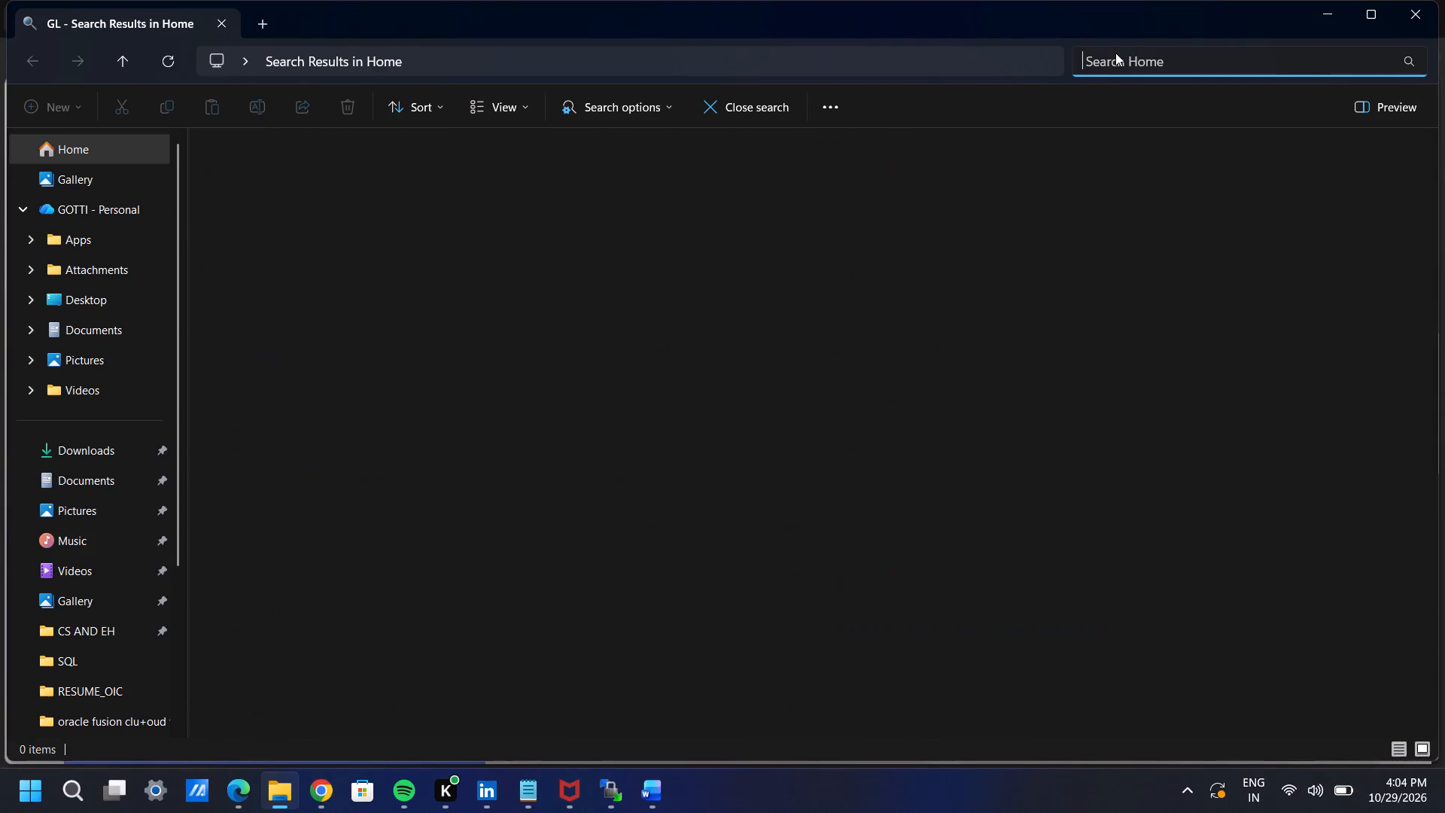
type("daily")
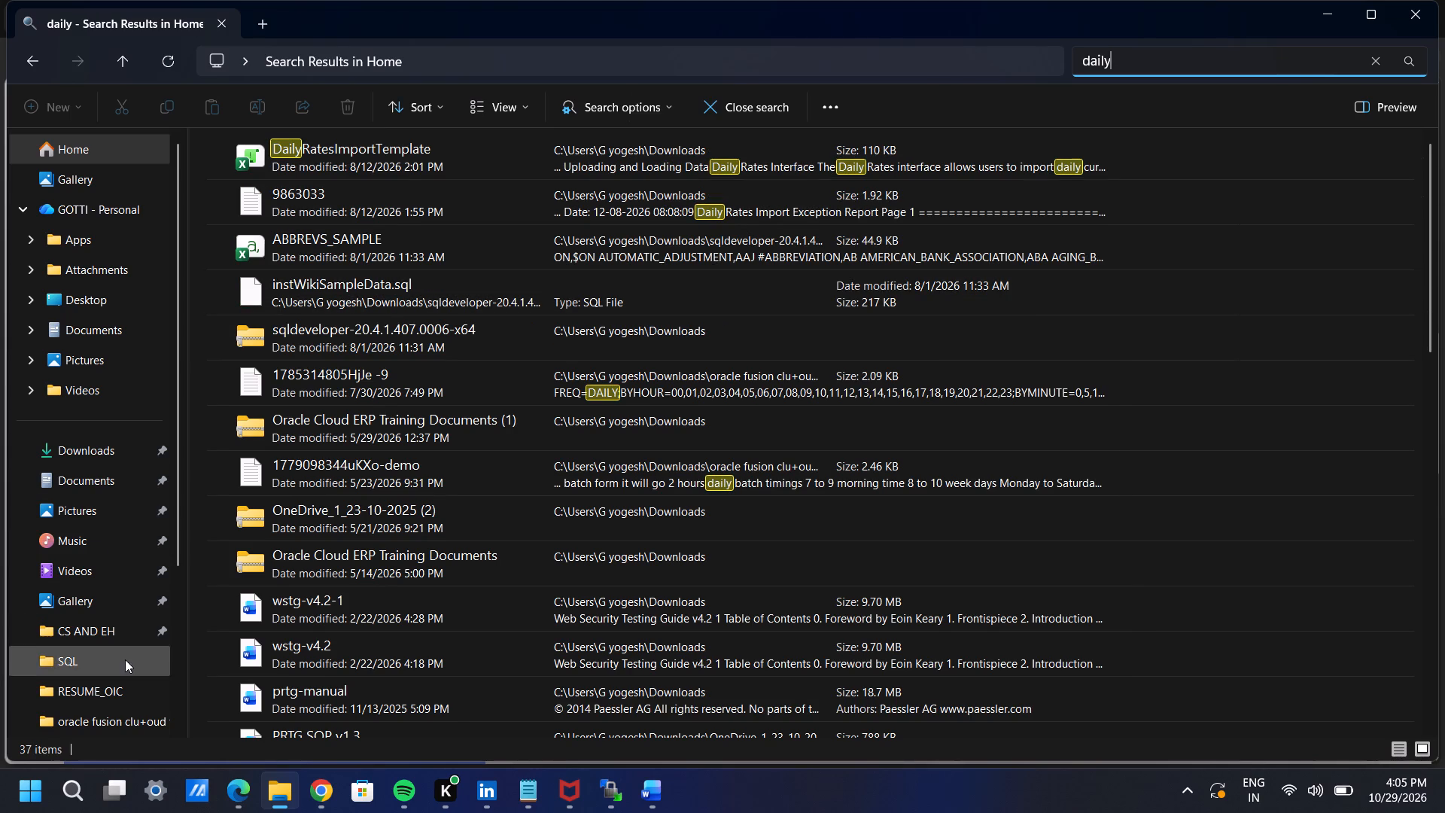
Open the Sampledat CSV file from the Desktop's DATA MIGRATION folder in Excel.
left_click(84, 723)
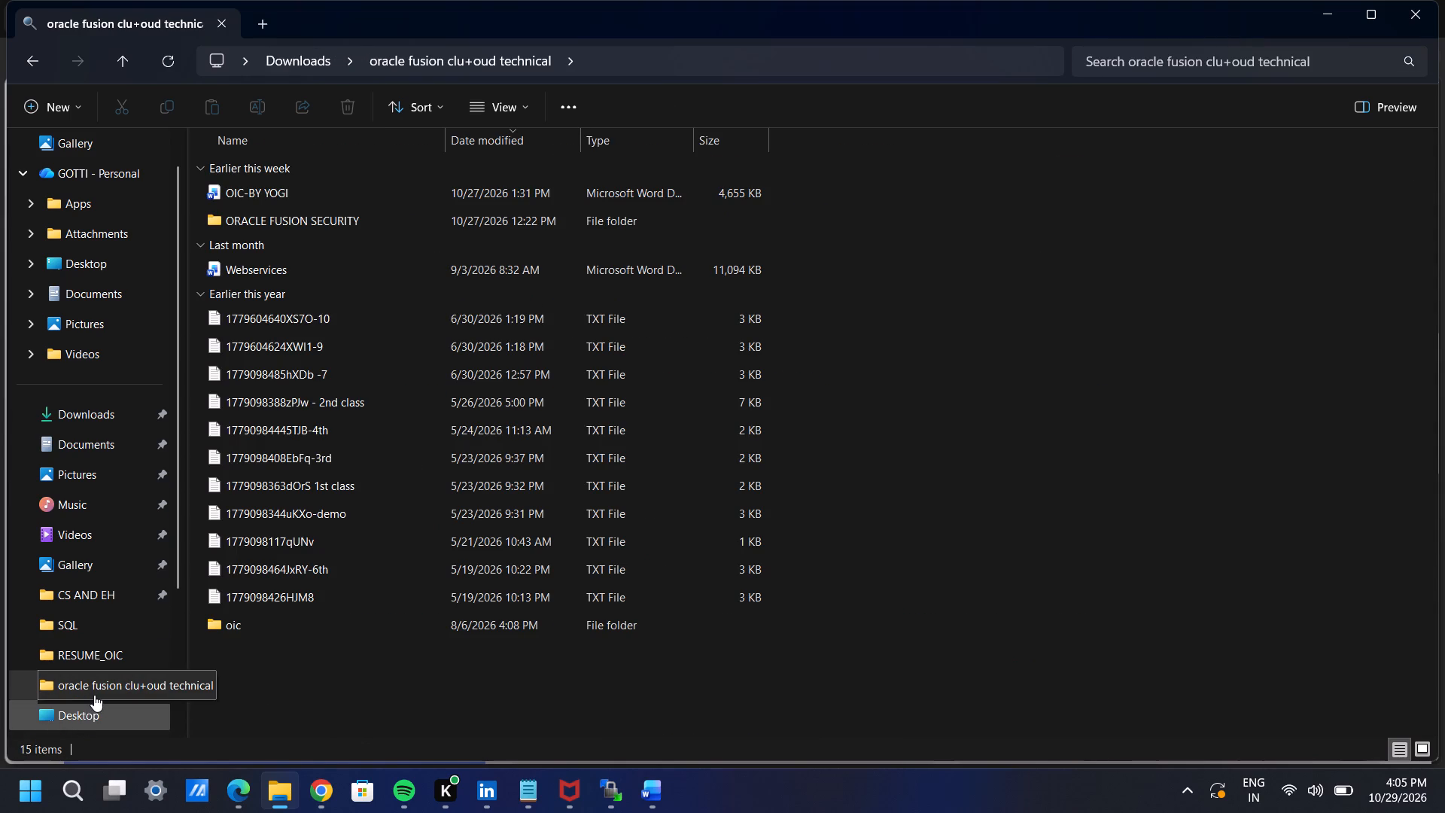
left_click(94, 695)
left_click(78, 656)
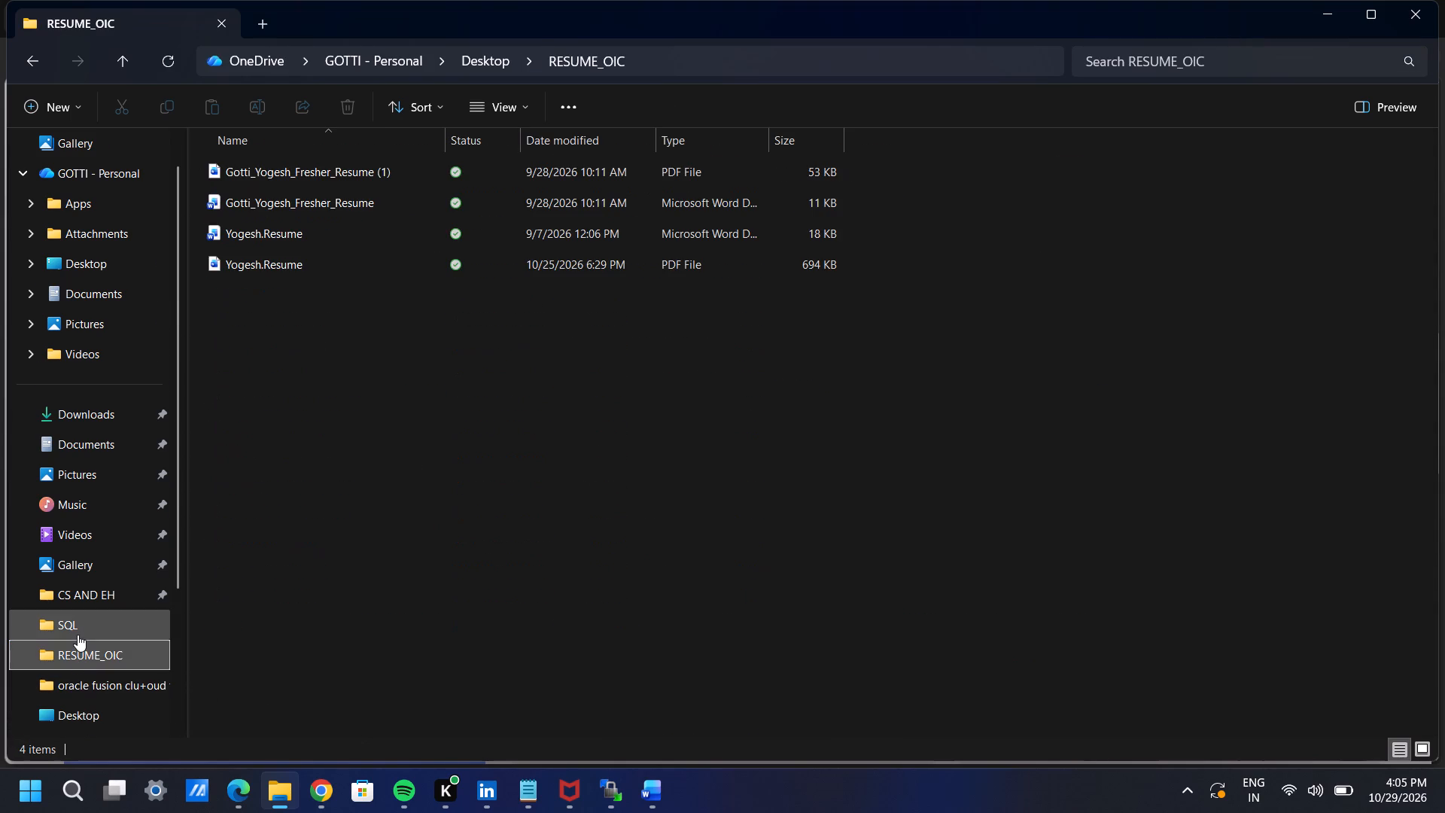
scroll(78, 635, "down", 2)
left_click(91, 544)
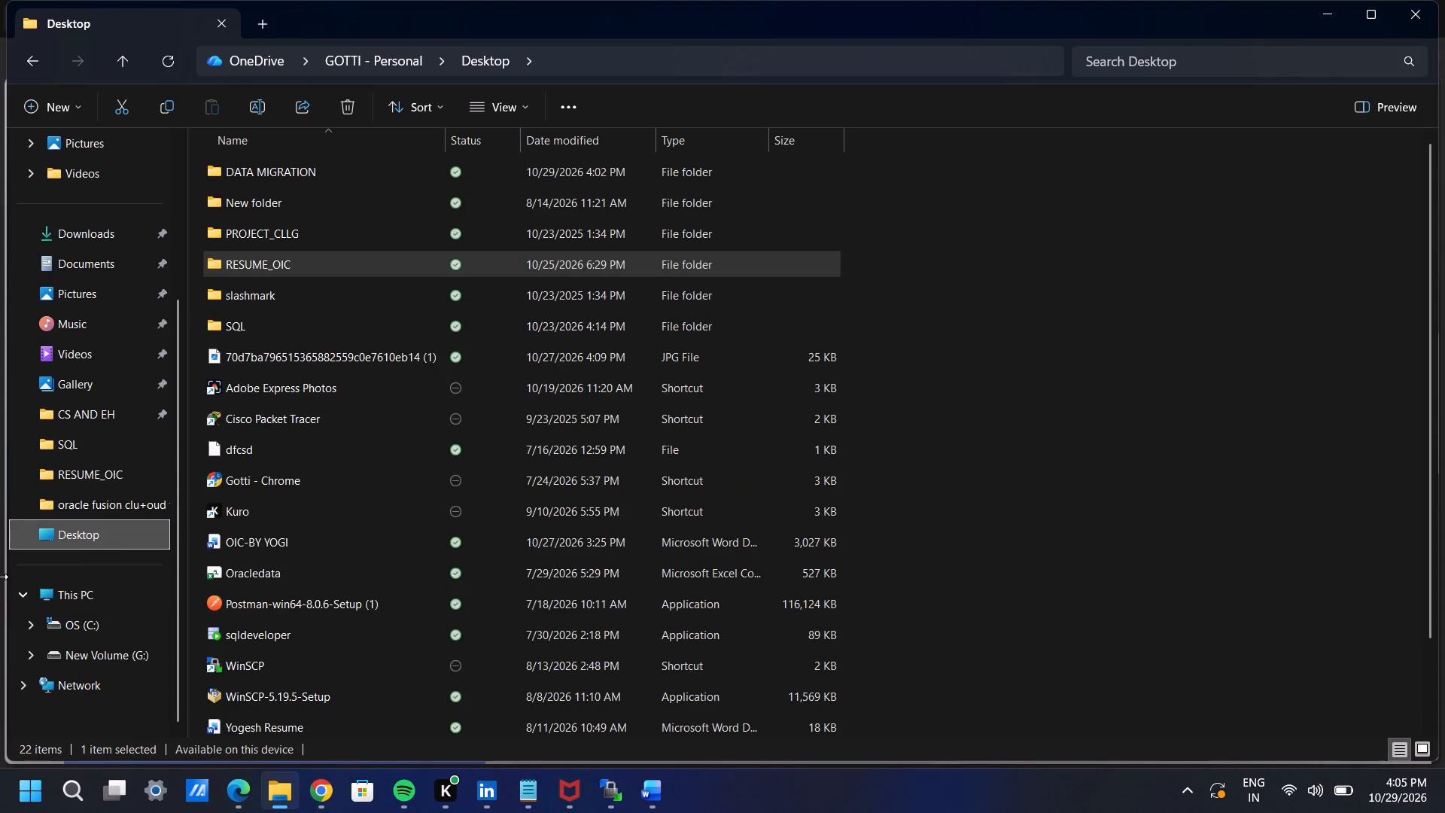
double_click(251, 183)
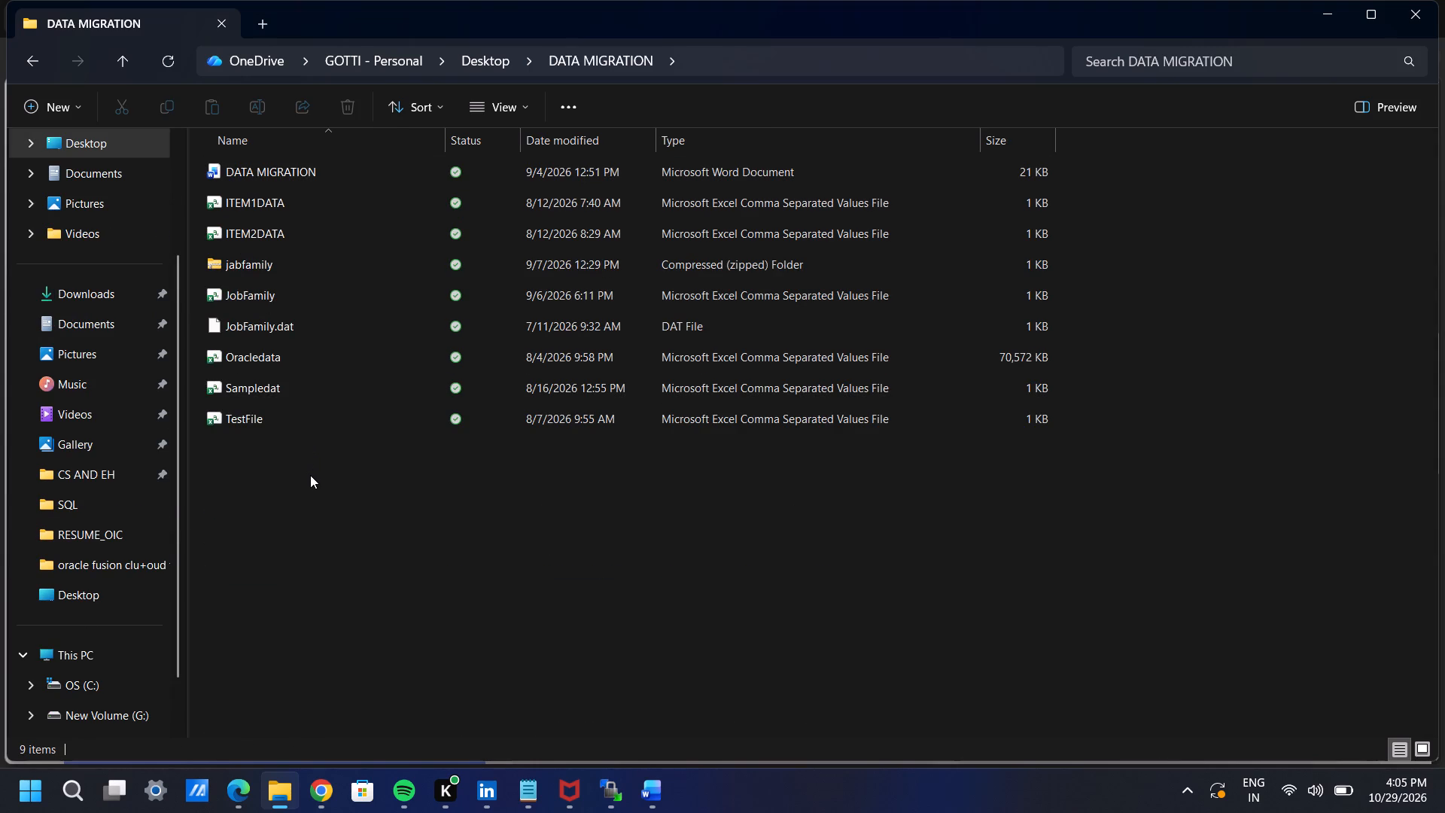
double_click(233, 382)
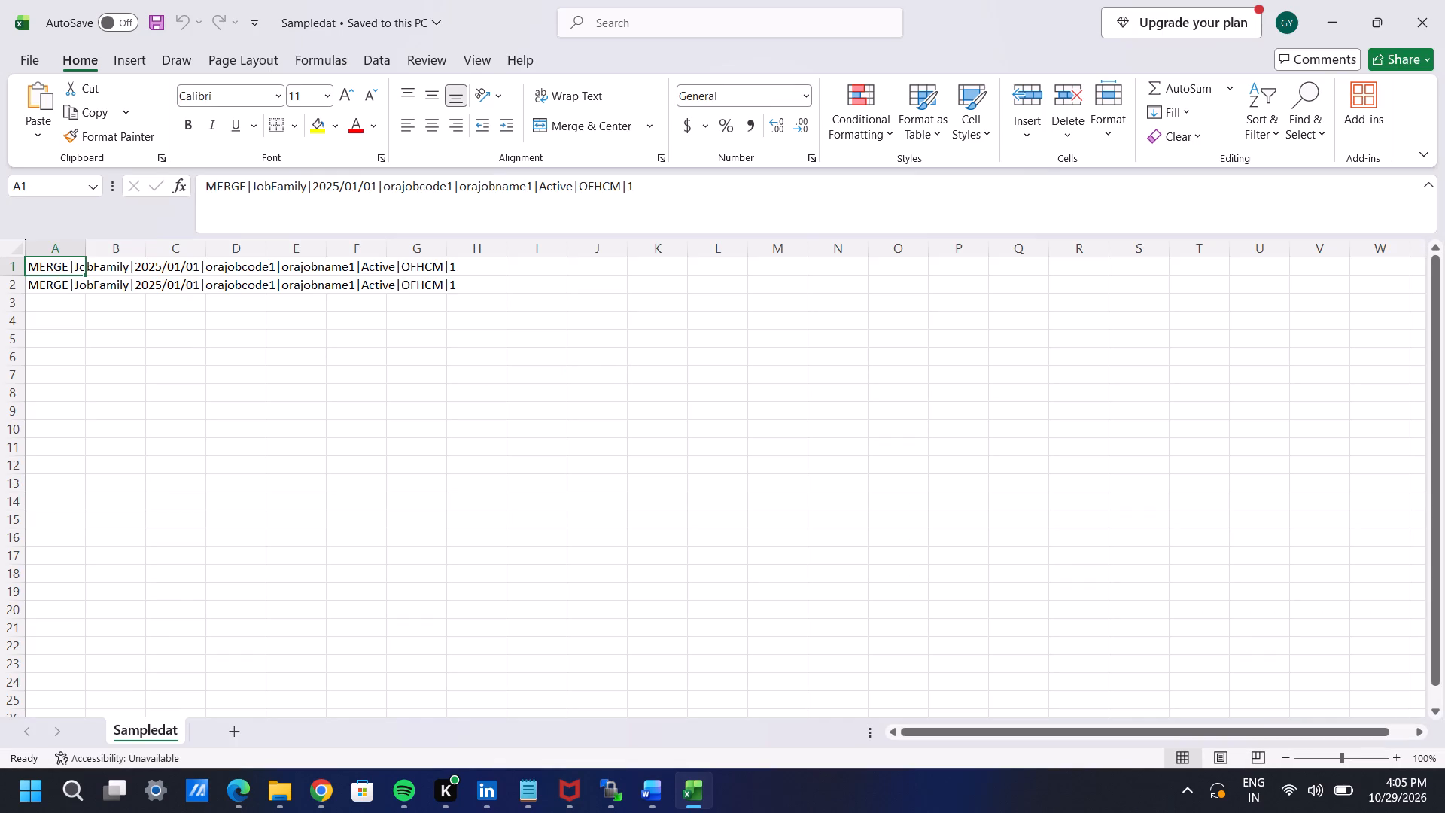
Clear the contents of rows 1 and 2 in the Sampledat sheet and select cell A1.
left_click_drag(24, 268, 145, 268)
key("Delete")
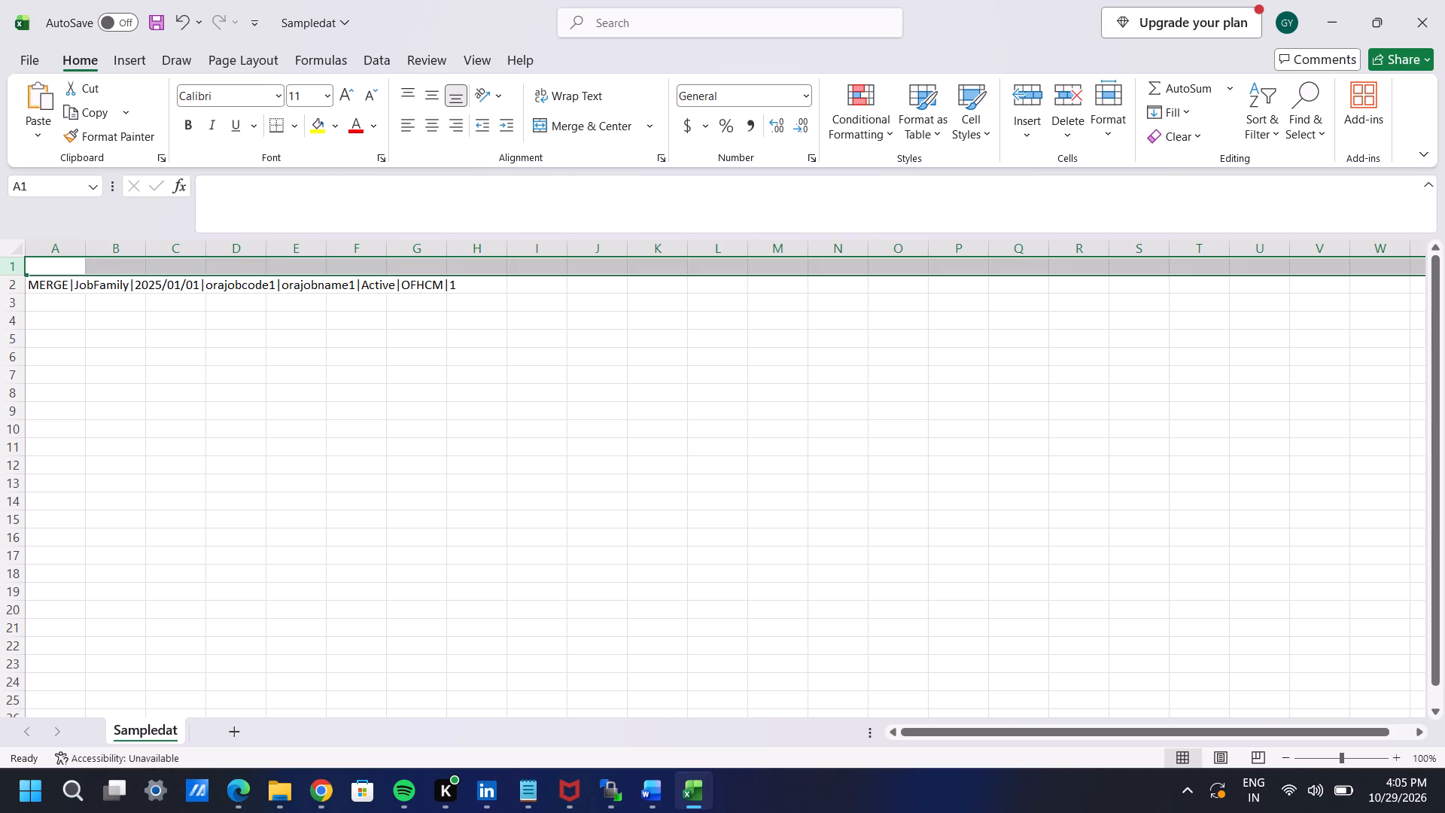
left_click(25, 283)
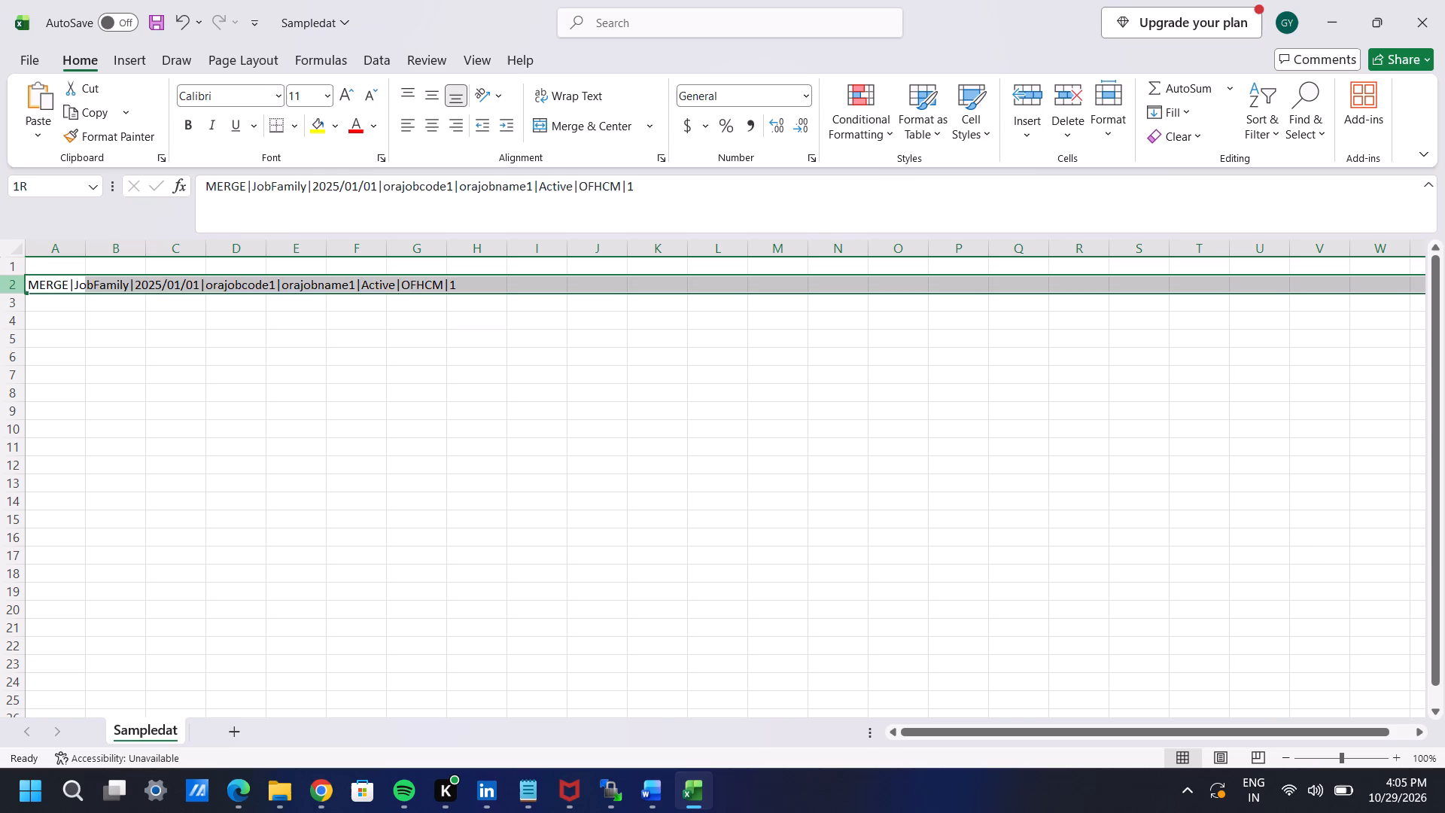
key("Delete")
left_click(77, 266)
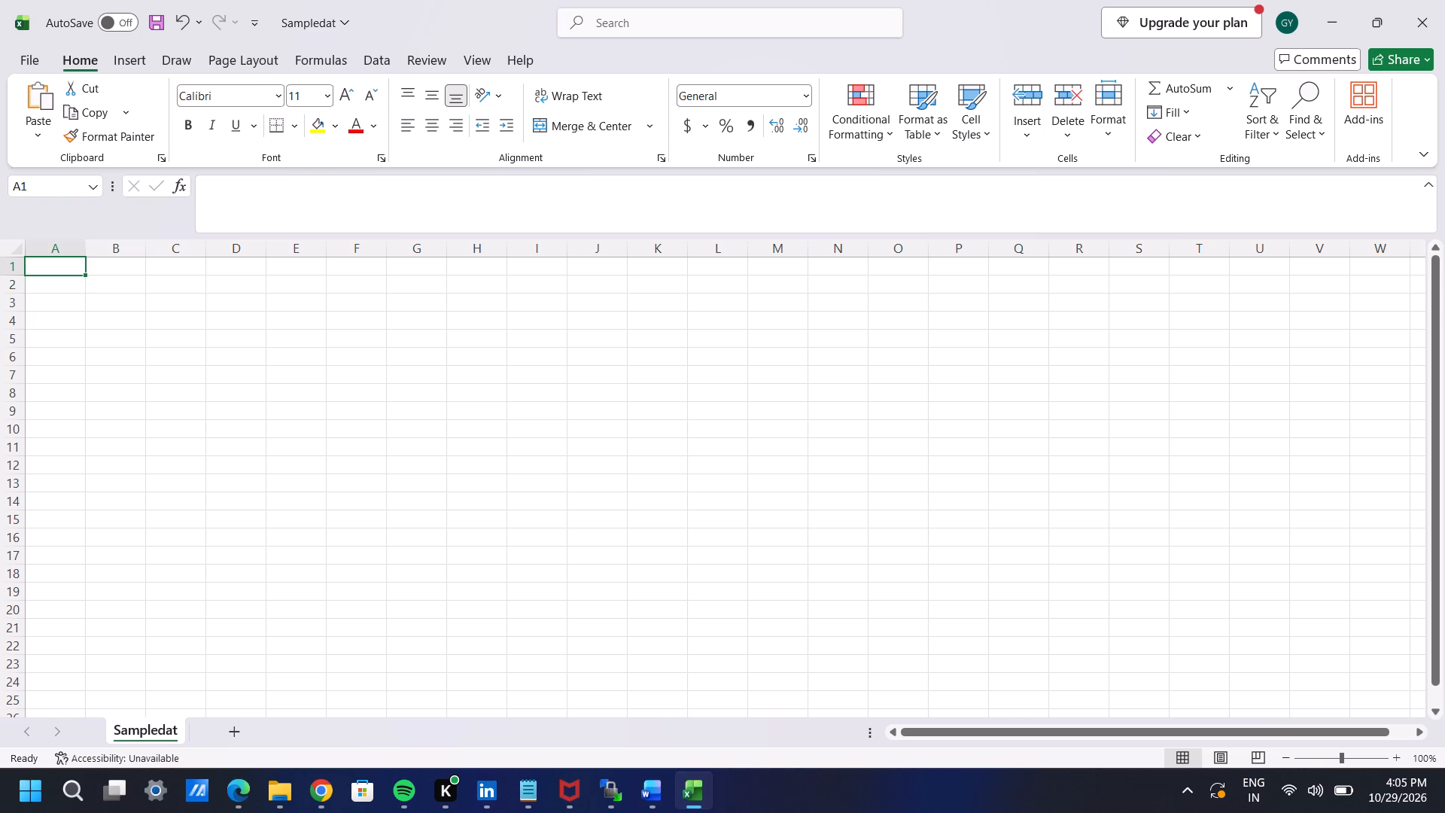
Look through the Desktop, New folder, oracle fusion clu+oud technical, RESUME_OIC and DATA MIGRATION folders in File Explorer for a reference data file.
left_click(275, 792)
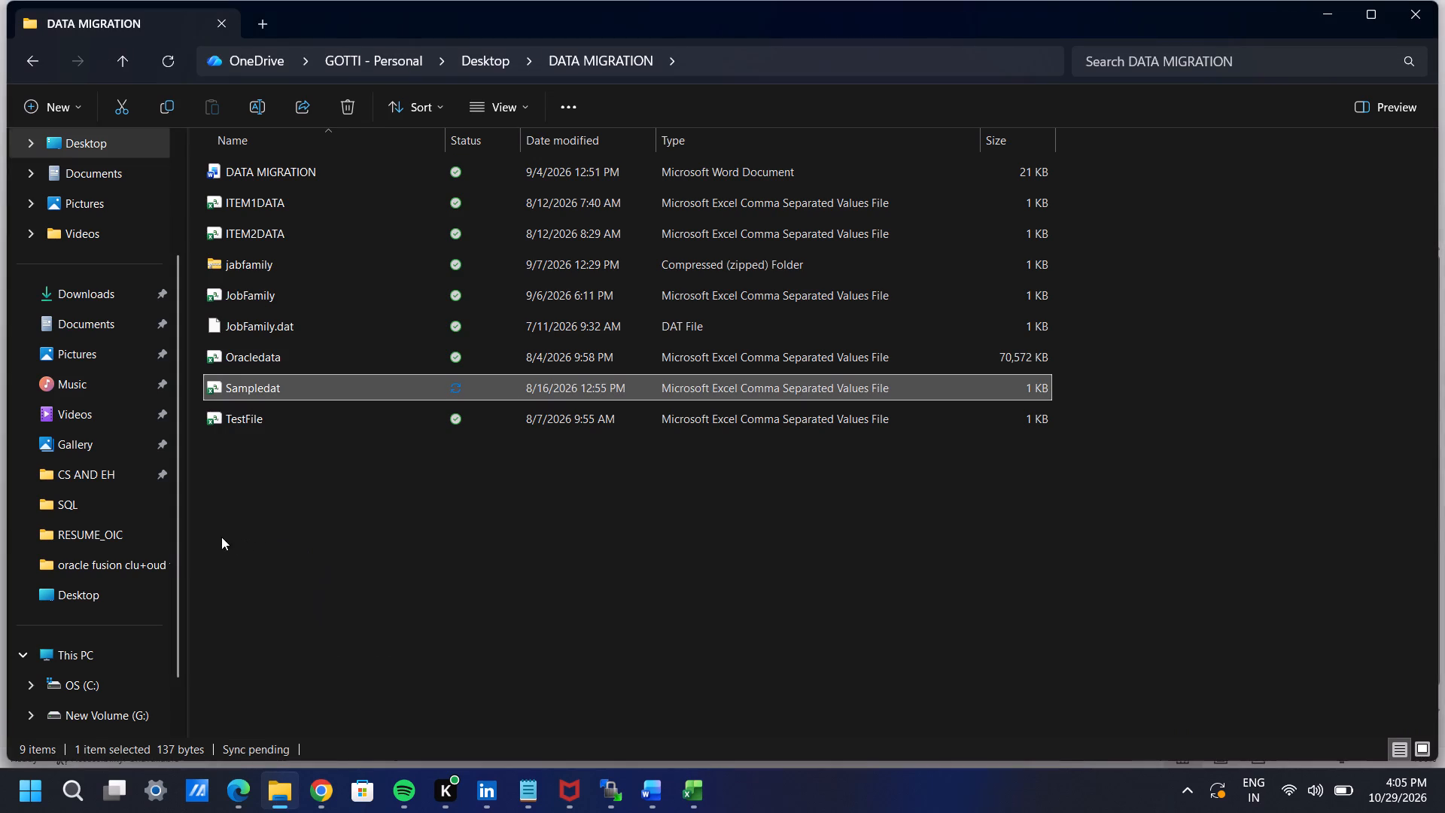
left_click(129, 56)
double_click(324, 194)
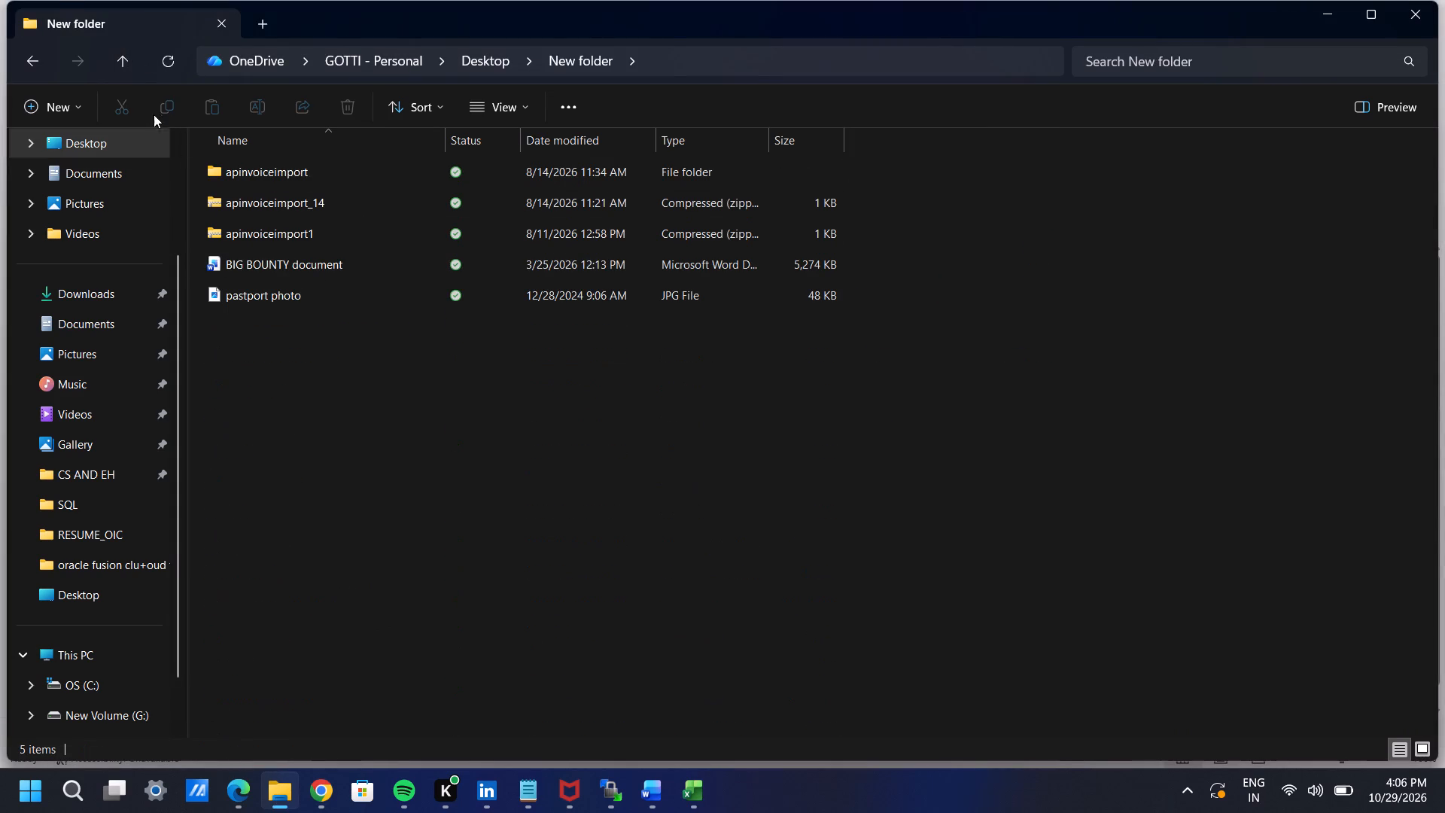
left_click(126, 65)
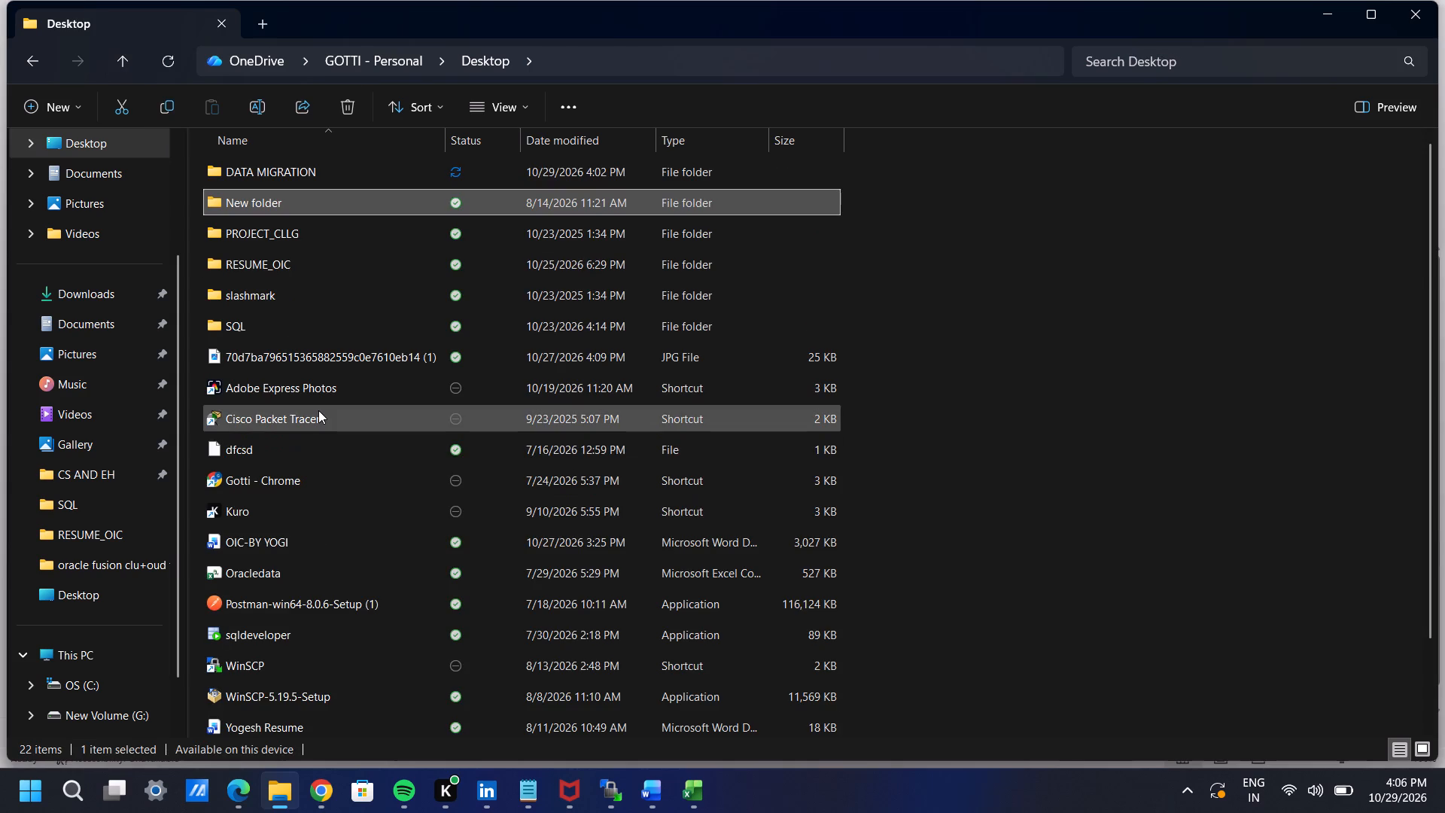
scroll(321, 410, "down", 6)
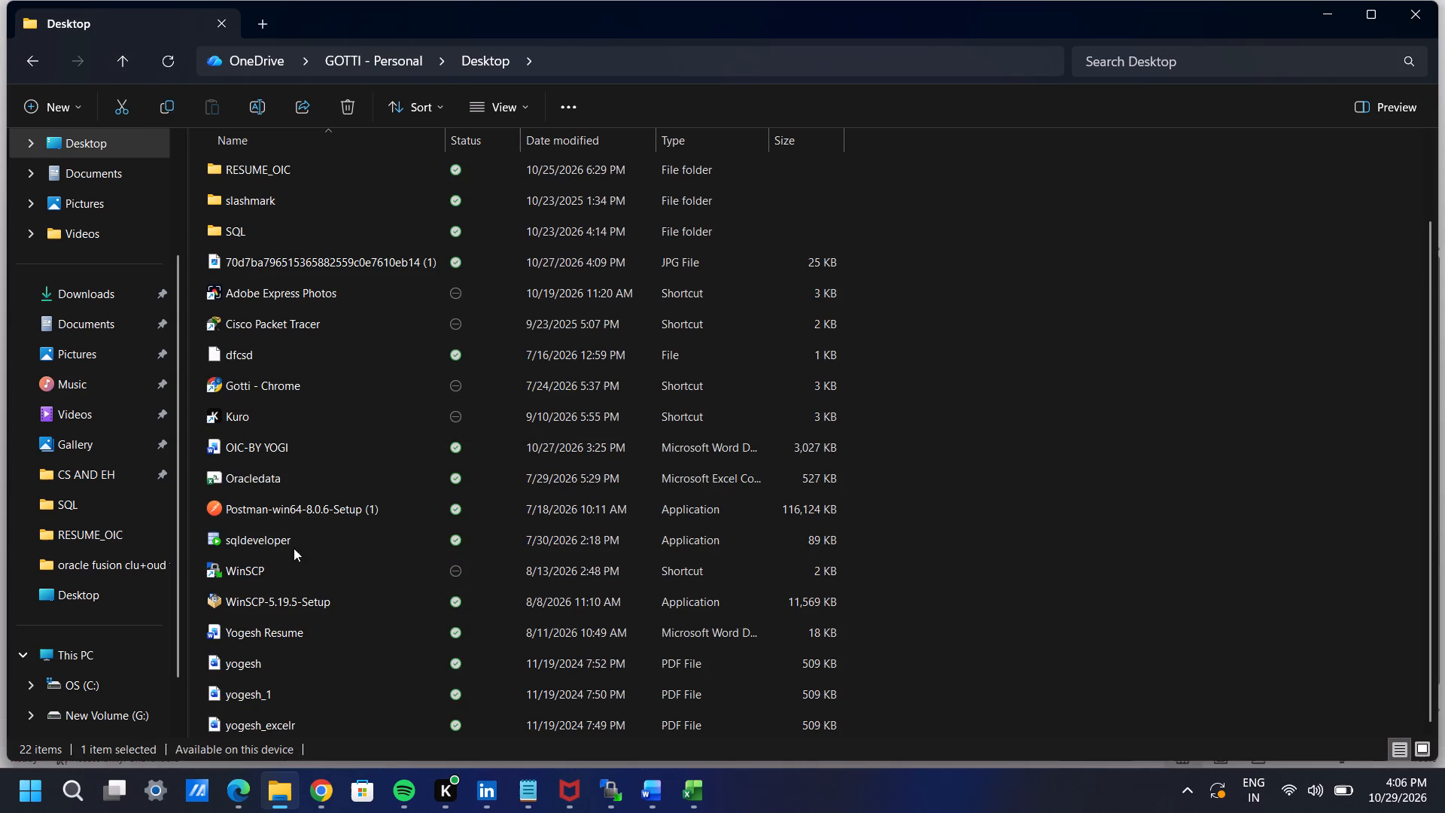
left_click(65, 599)
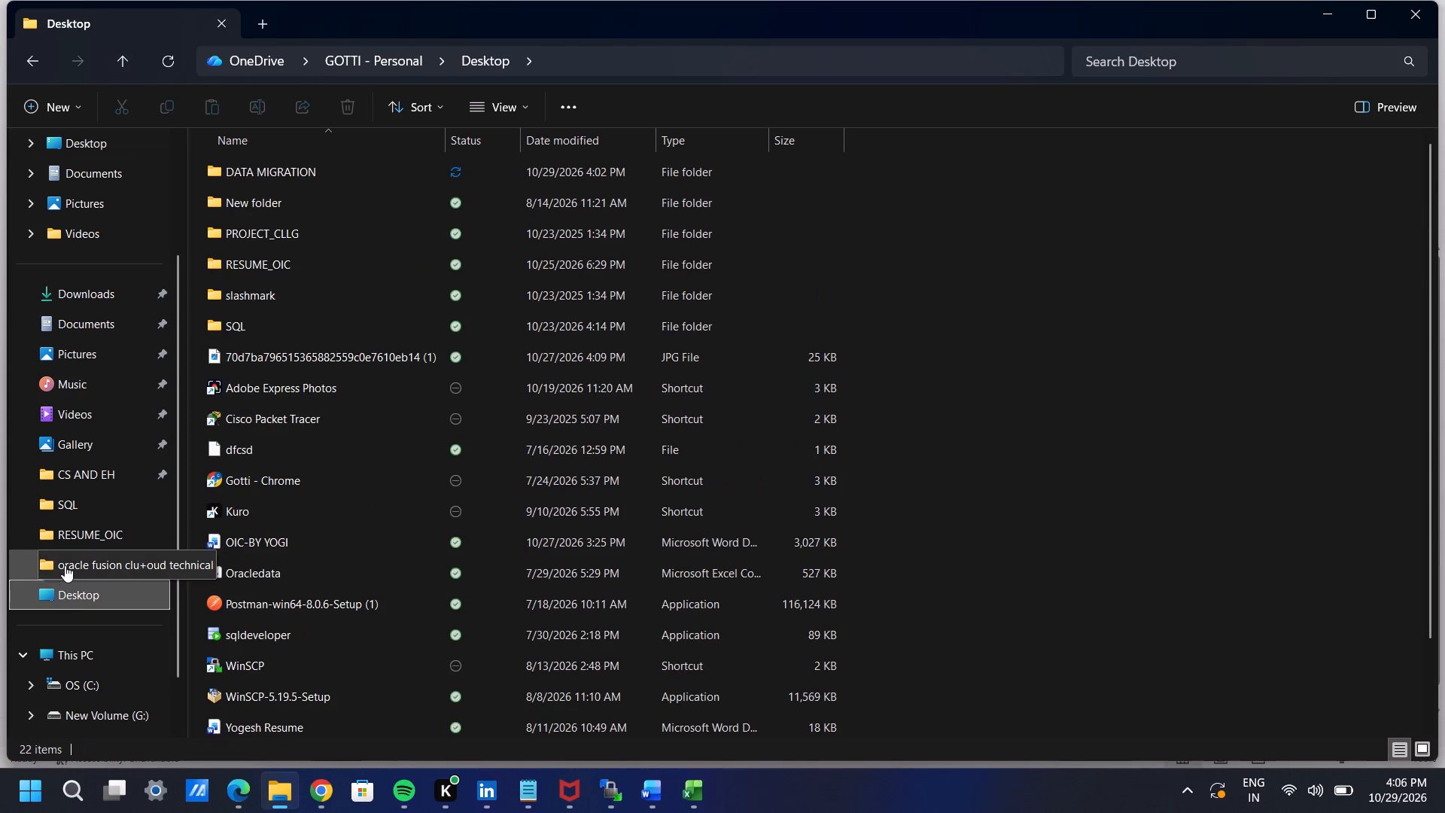
left_click(65, 565)
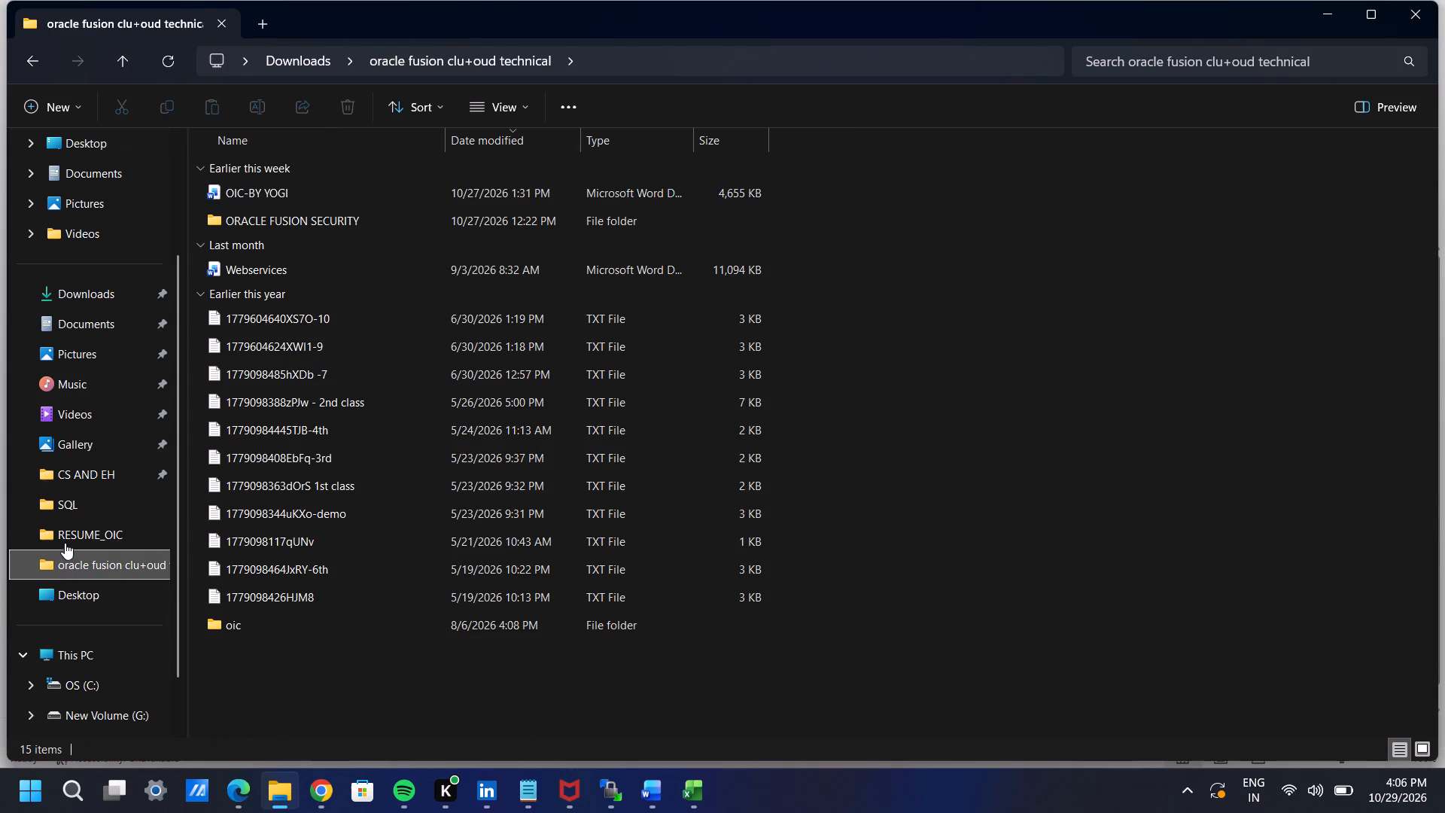
left_click(65, 540)
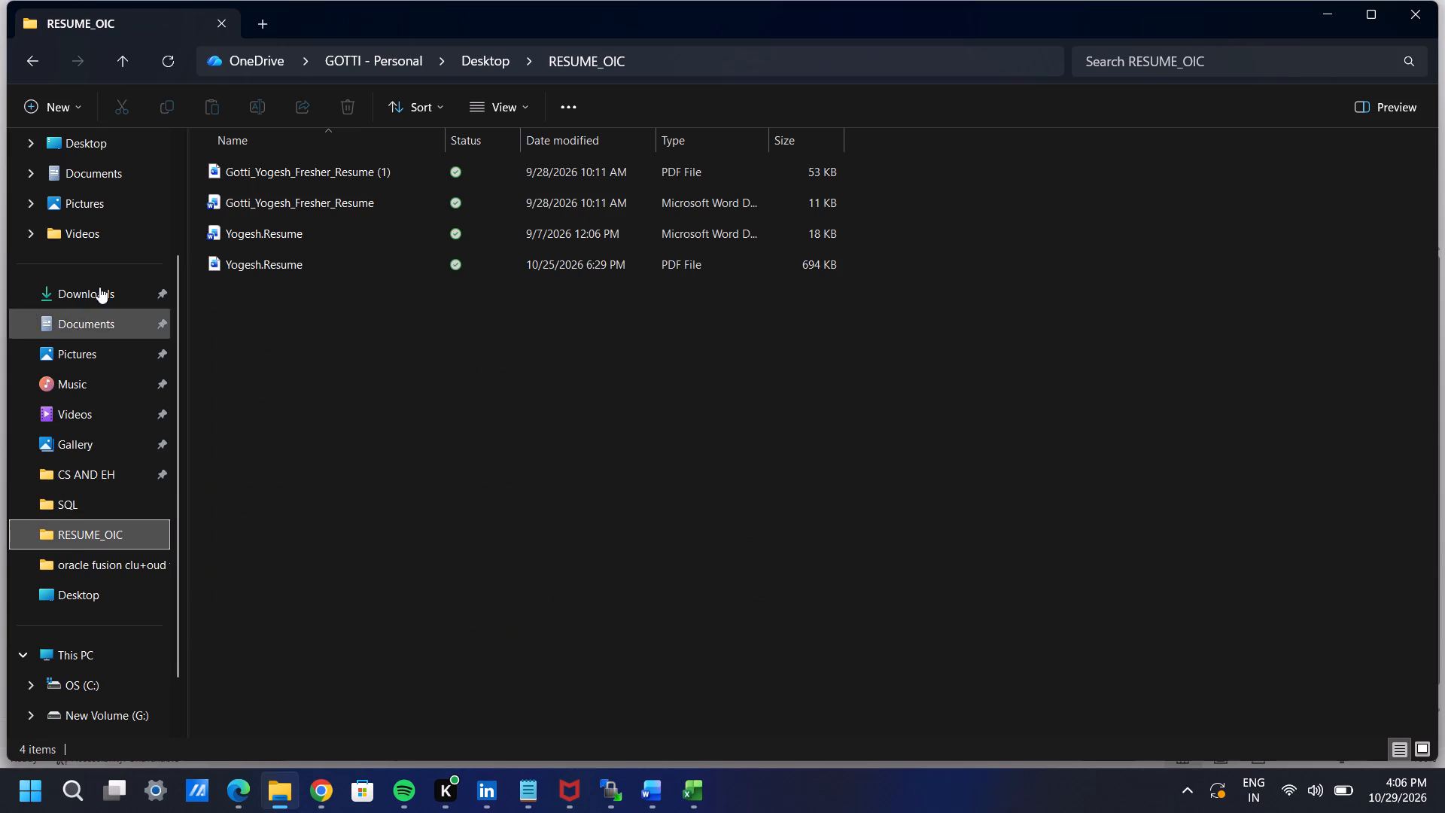
left_click(77, 136)
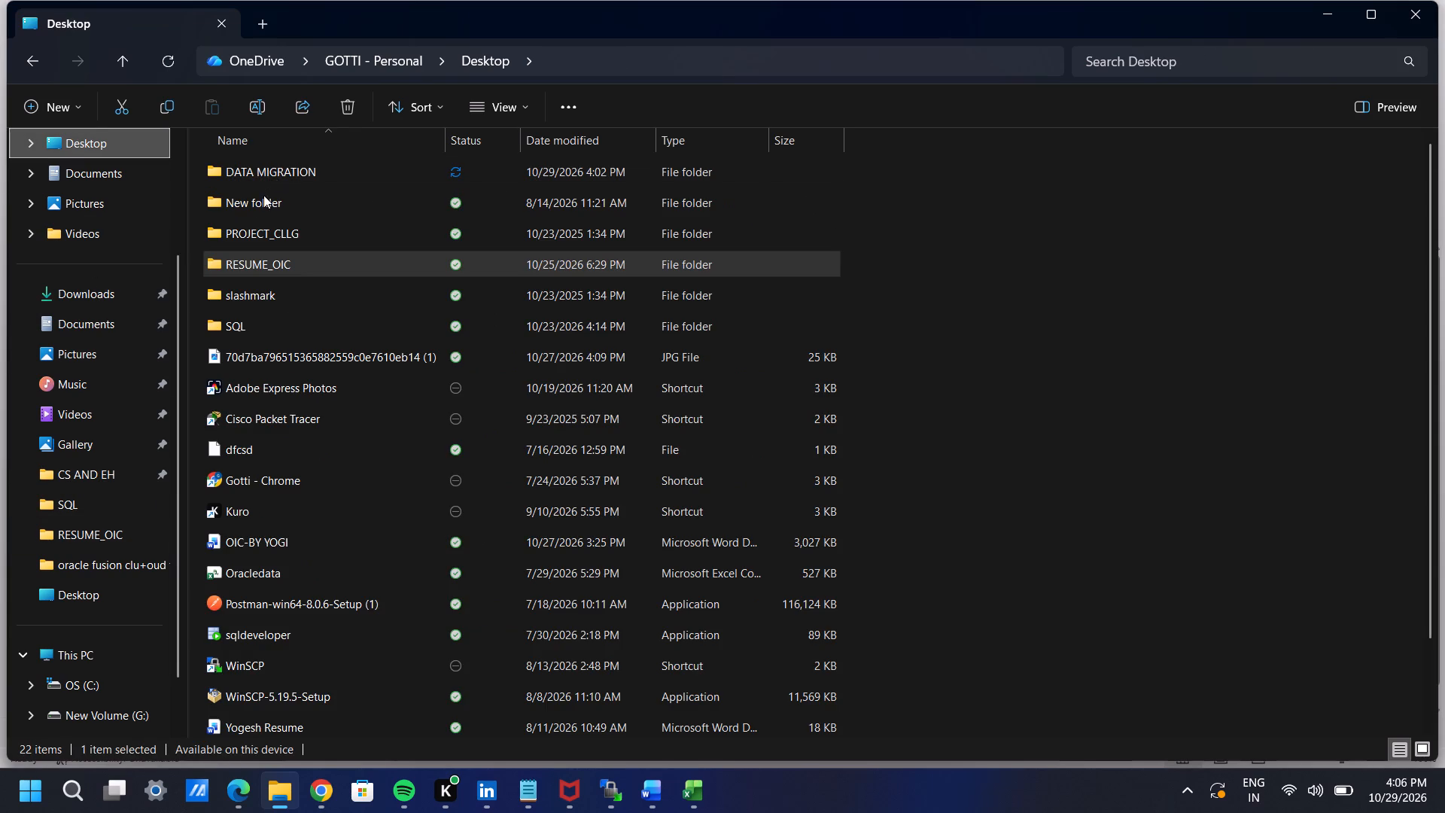
scroll(262, 479, "down", 2)
scroll(284, 606, "down", 3)
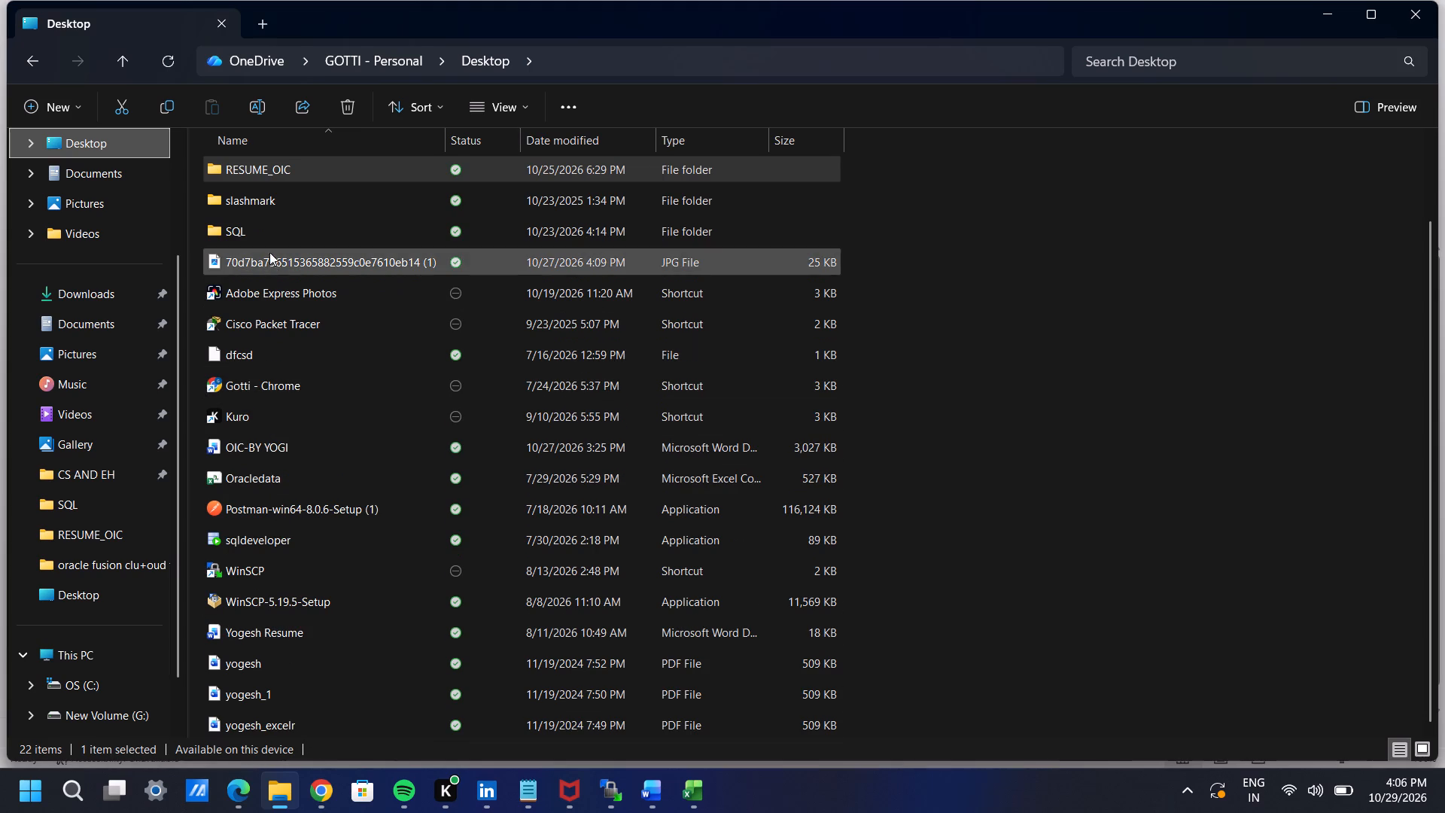
scroll(269, 245, "up", 1)
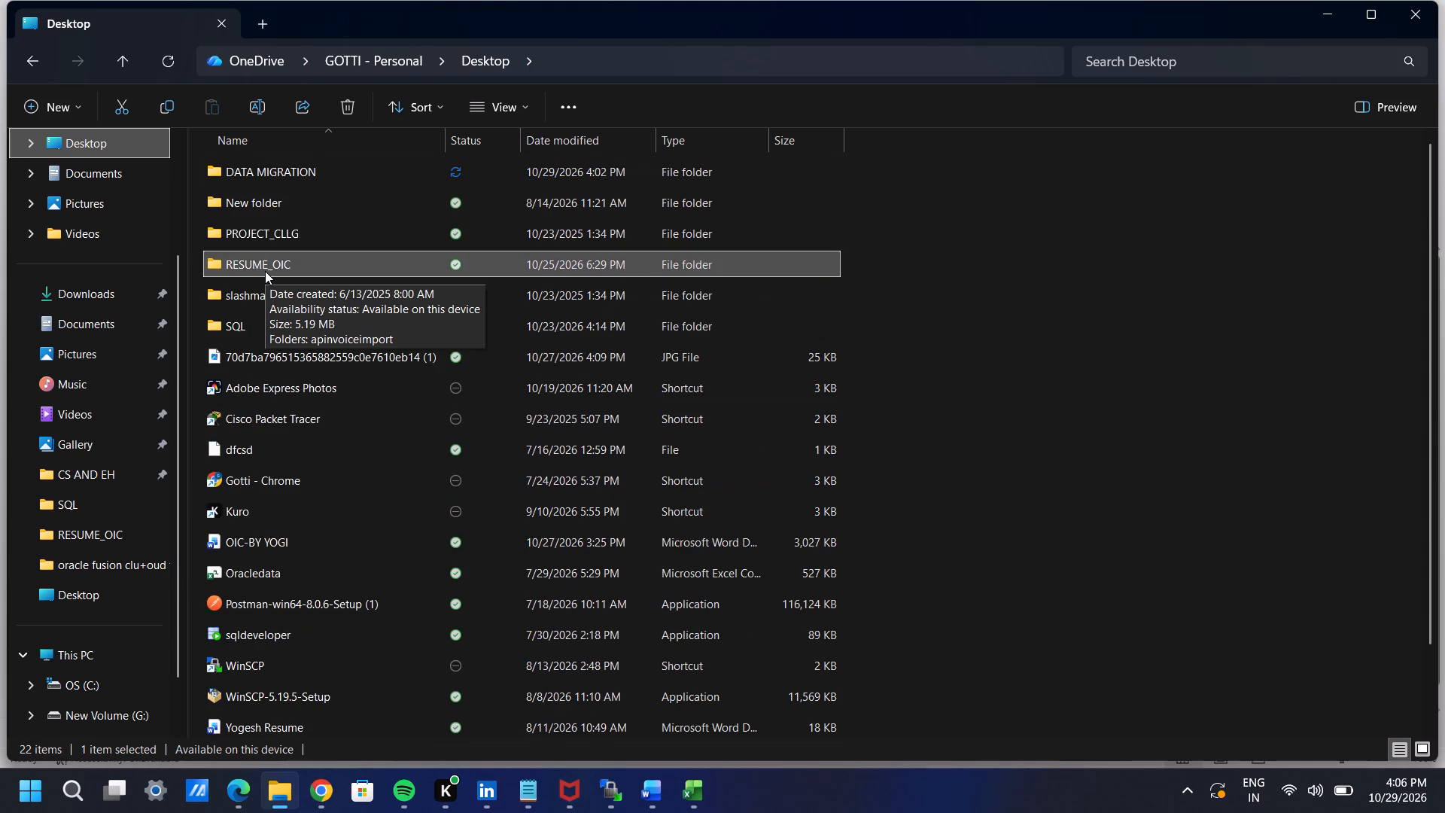
scroll(265, 271, "up", 1)
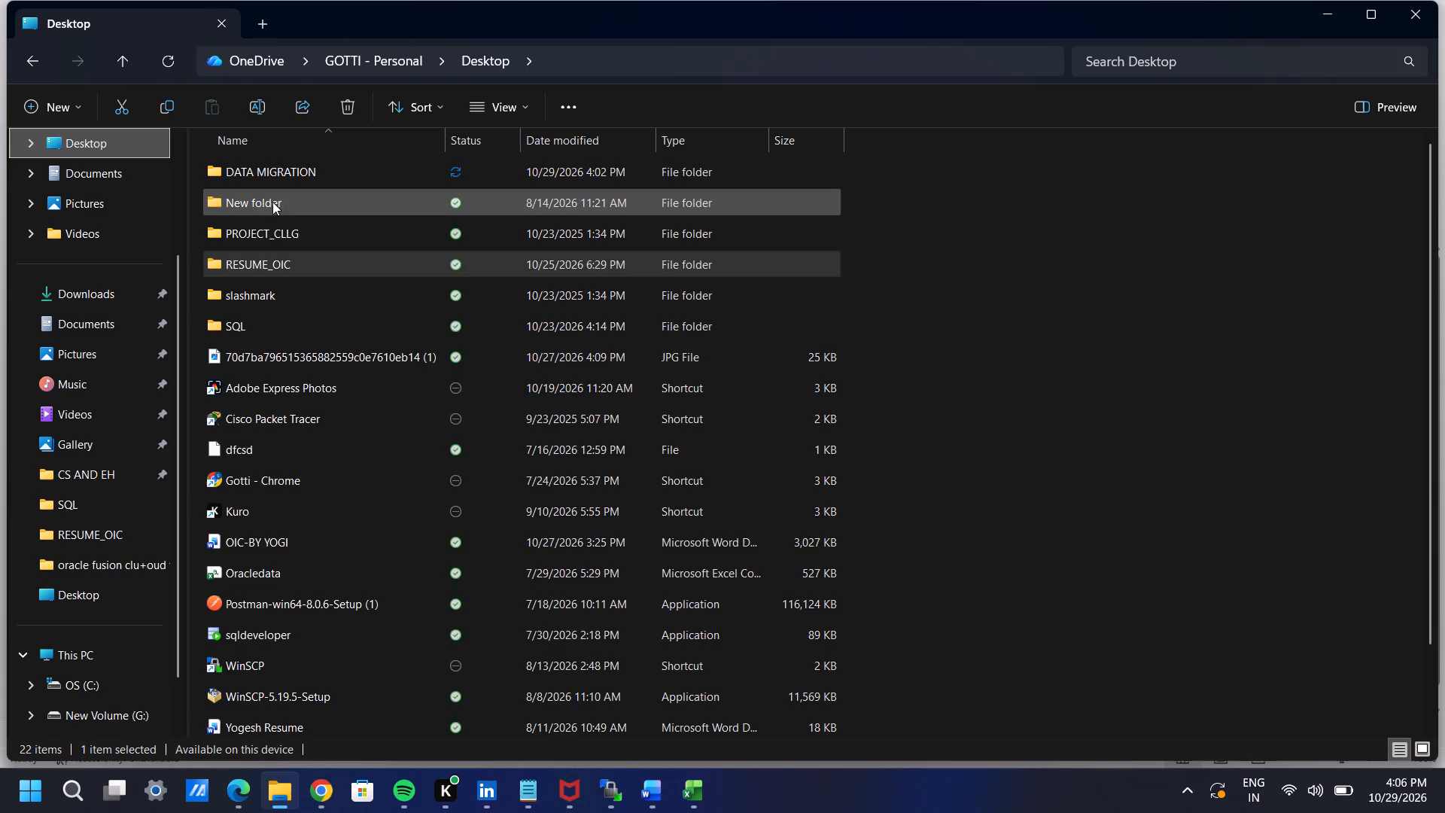
double_click(272, 202)
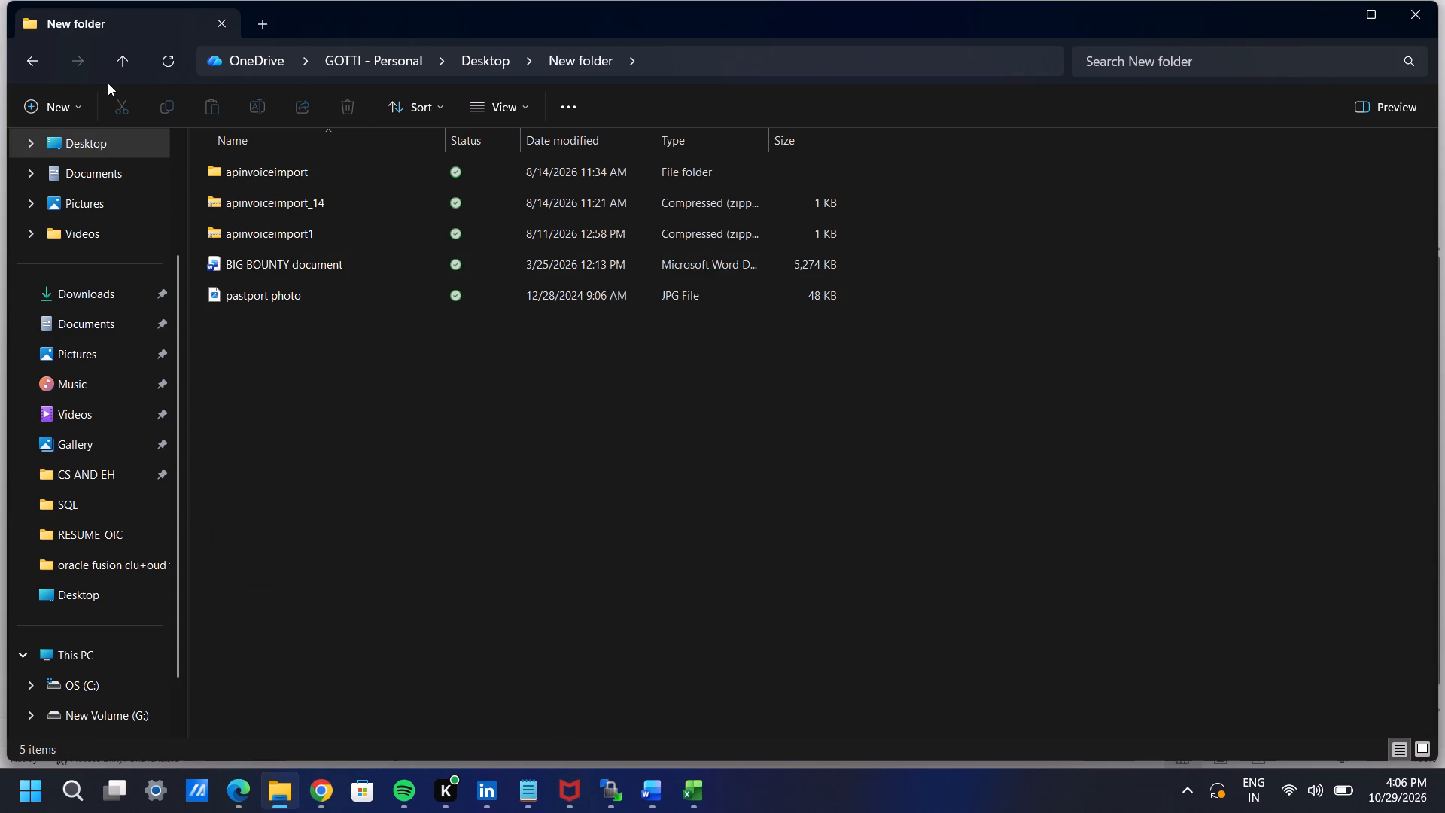
left_click(123, 50)
double_click(250, 179)
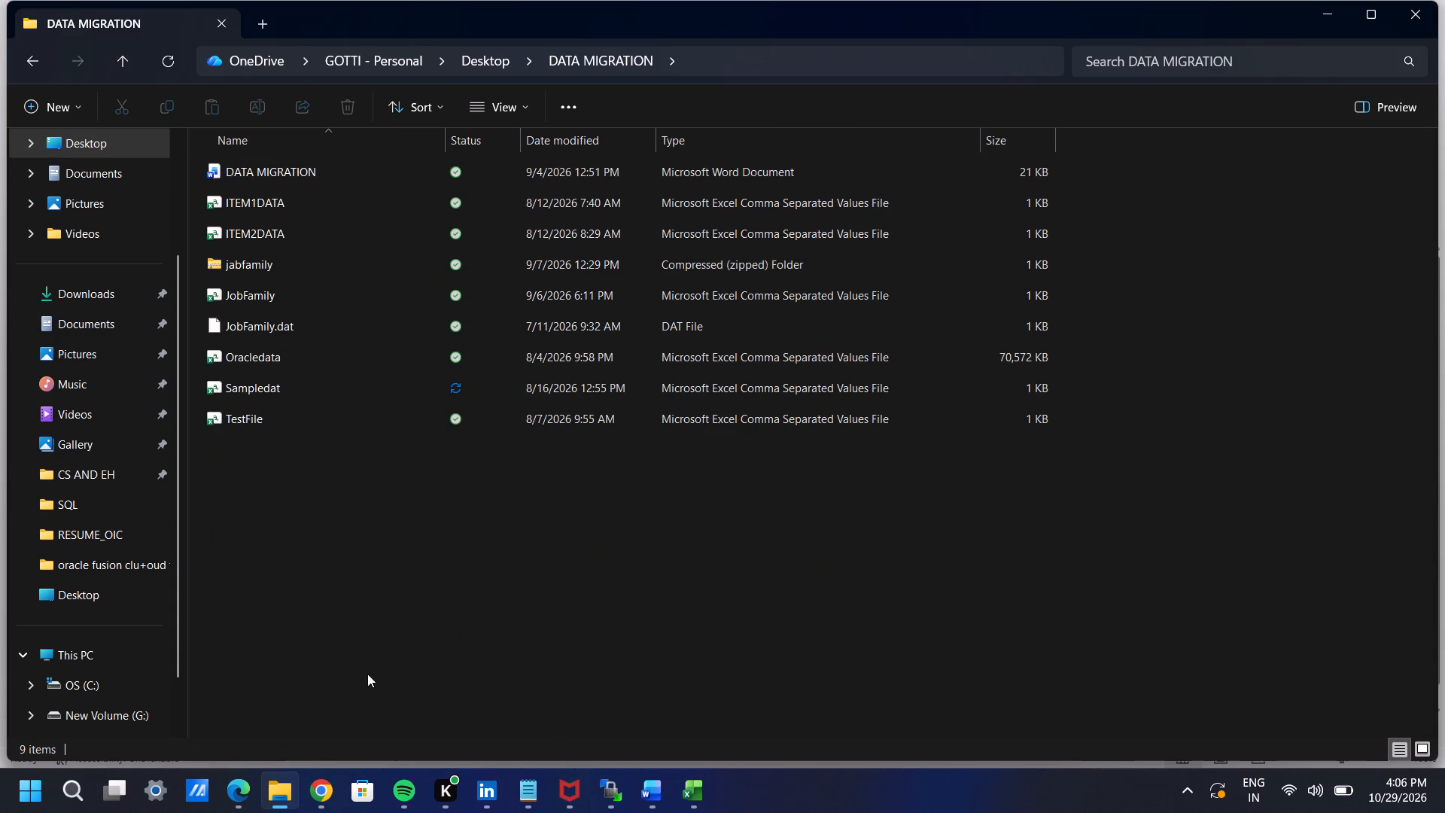
In WinSCP, download GlDailyRatesInterface08082026.json and GlDailyRatesInterface07082026.json from the remote FBDI130826 folder into the local DATA MIGRATION folder.
left_click(592, 812)
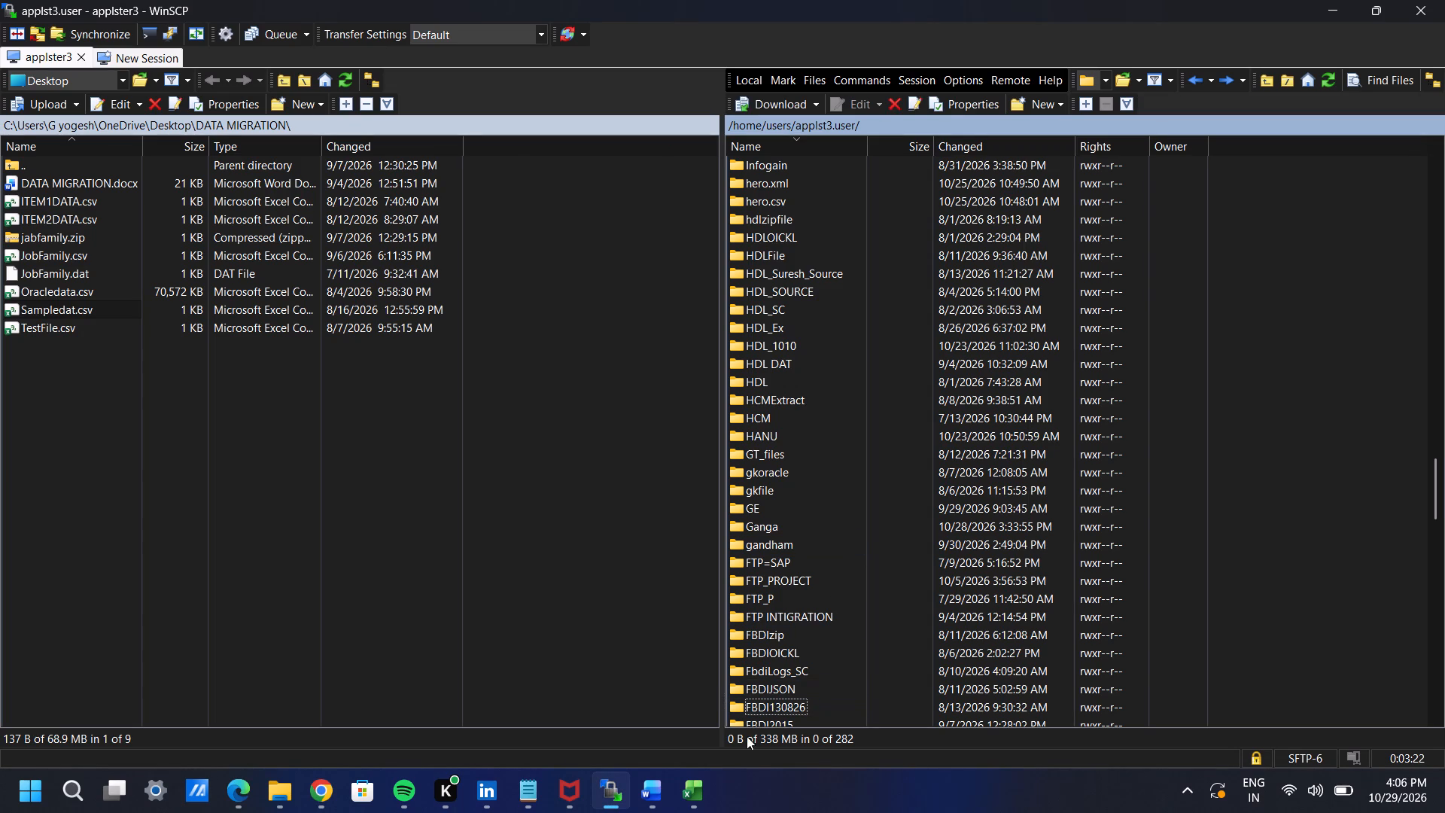
double_click(772, 704)
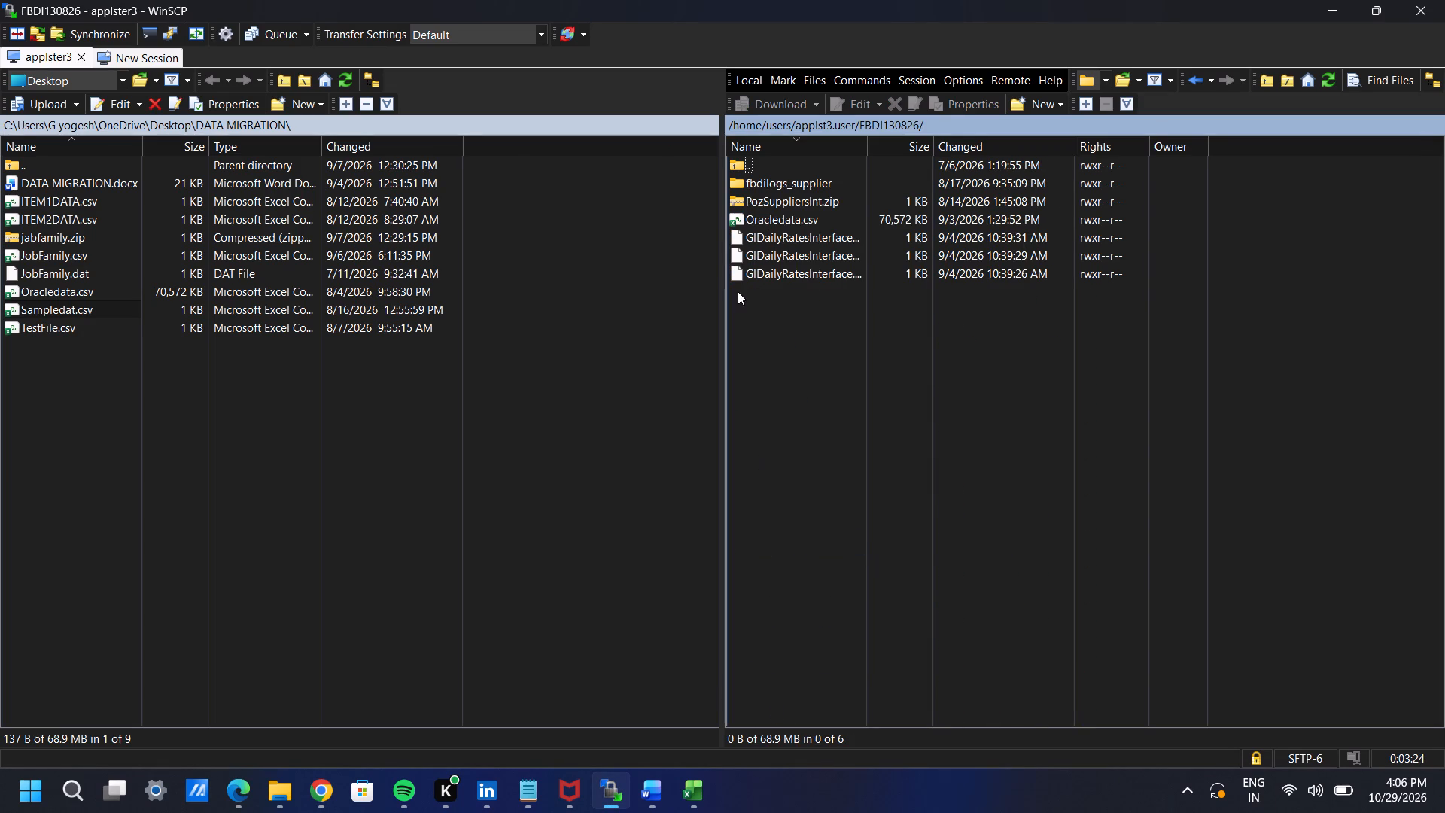
left_click_drag(785, 245, 22, 400)
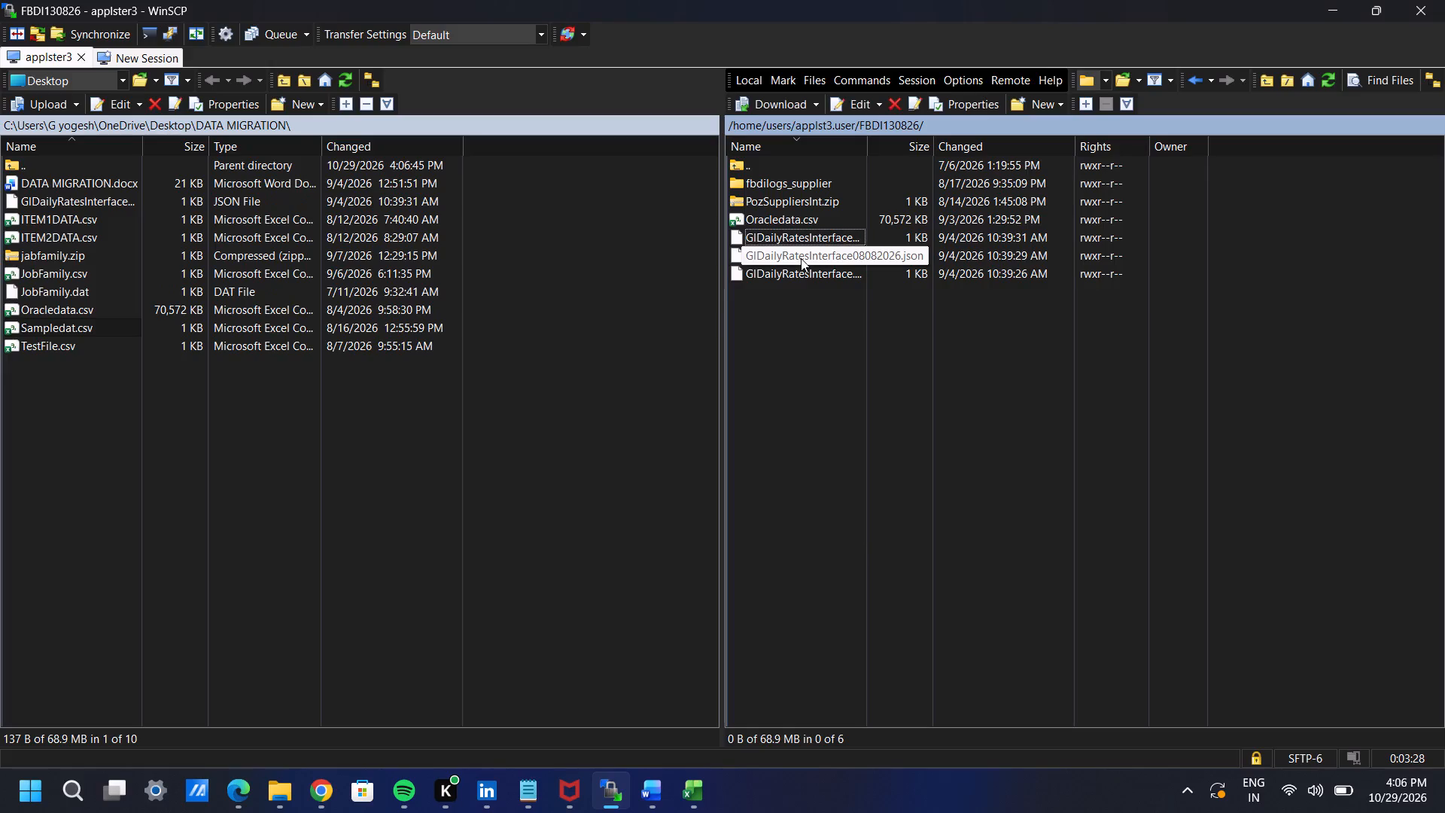
left_click_drag(801, 257, 32, 400)
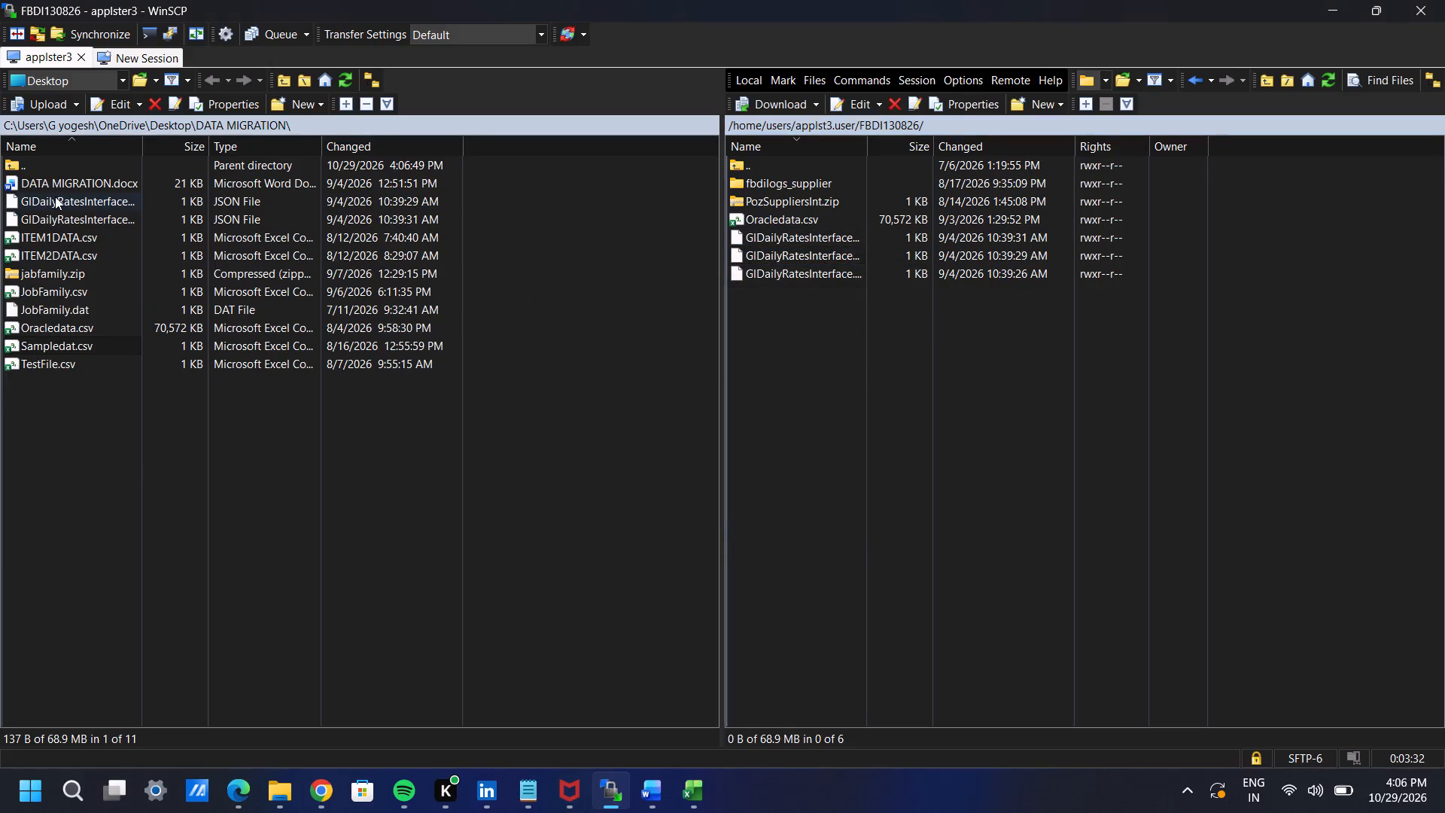
Open the downloaded GlDailyRatesInterface07082026 JSON file, review its currency conversion fields, and close it.
double_click(55, 196)
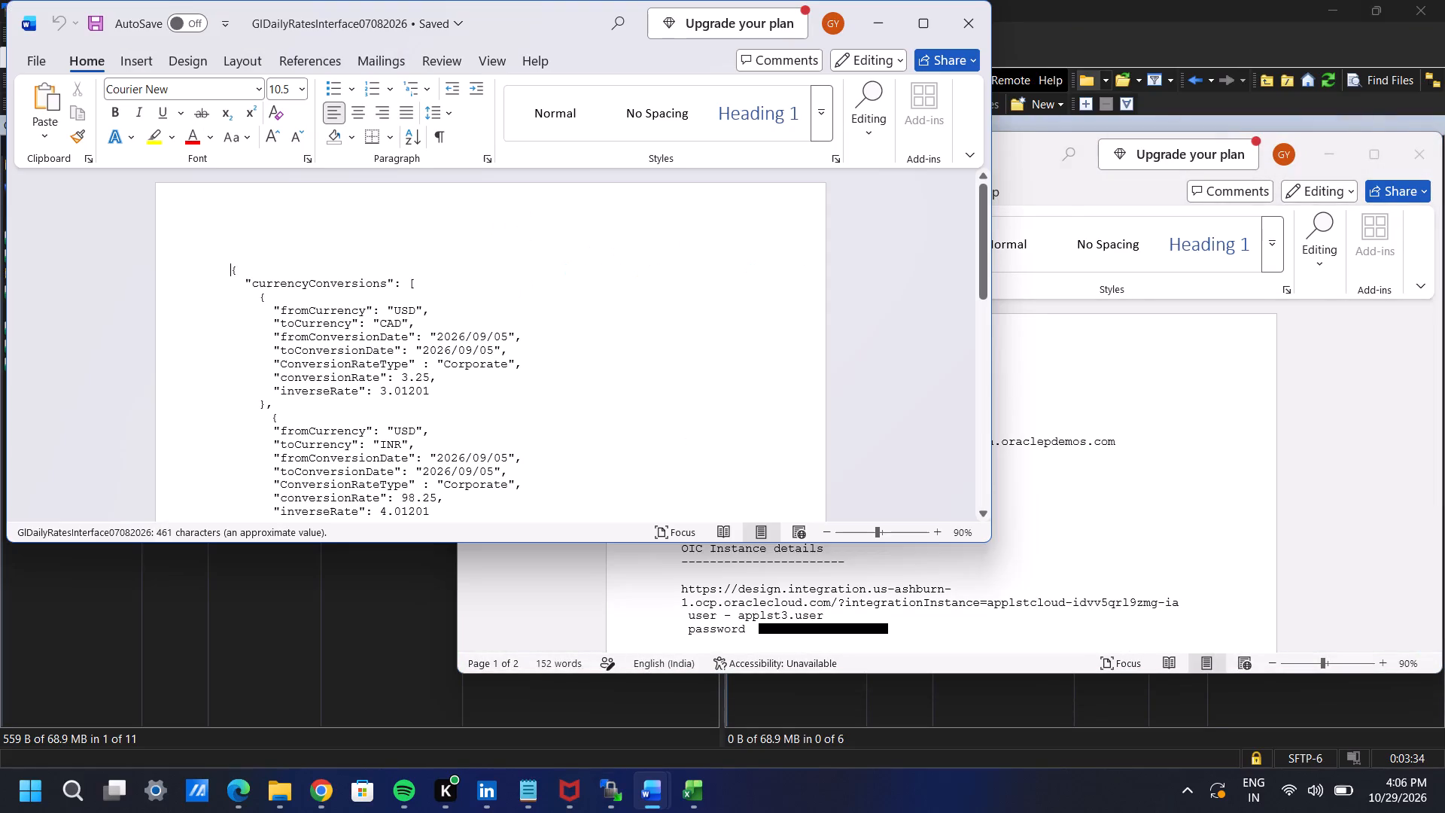
scroll(572, 334, "down", 3)
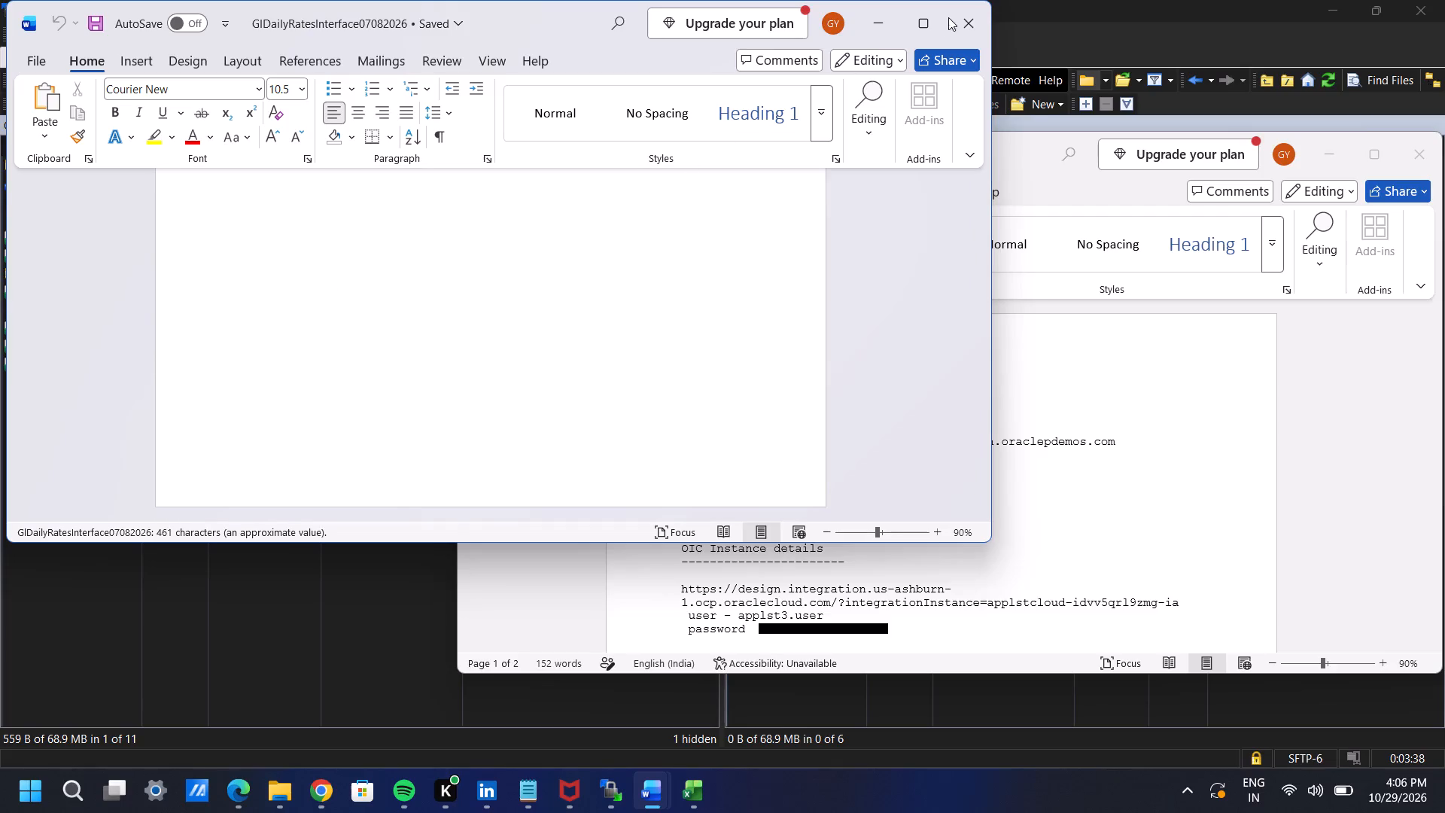
left_click(957, 8)
Switch to the Sampledat sheet in Excel and enter the header *FromCurrency in cell A1.
left_click(692, 781)
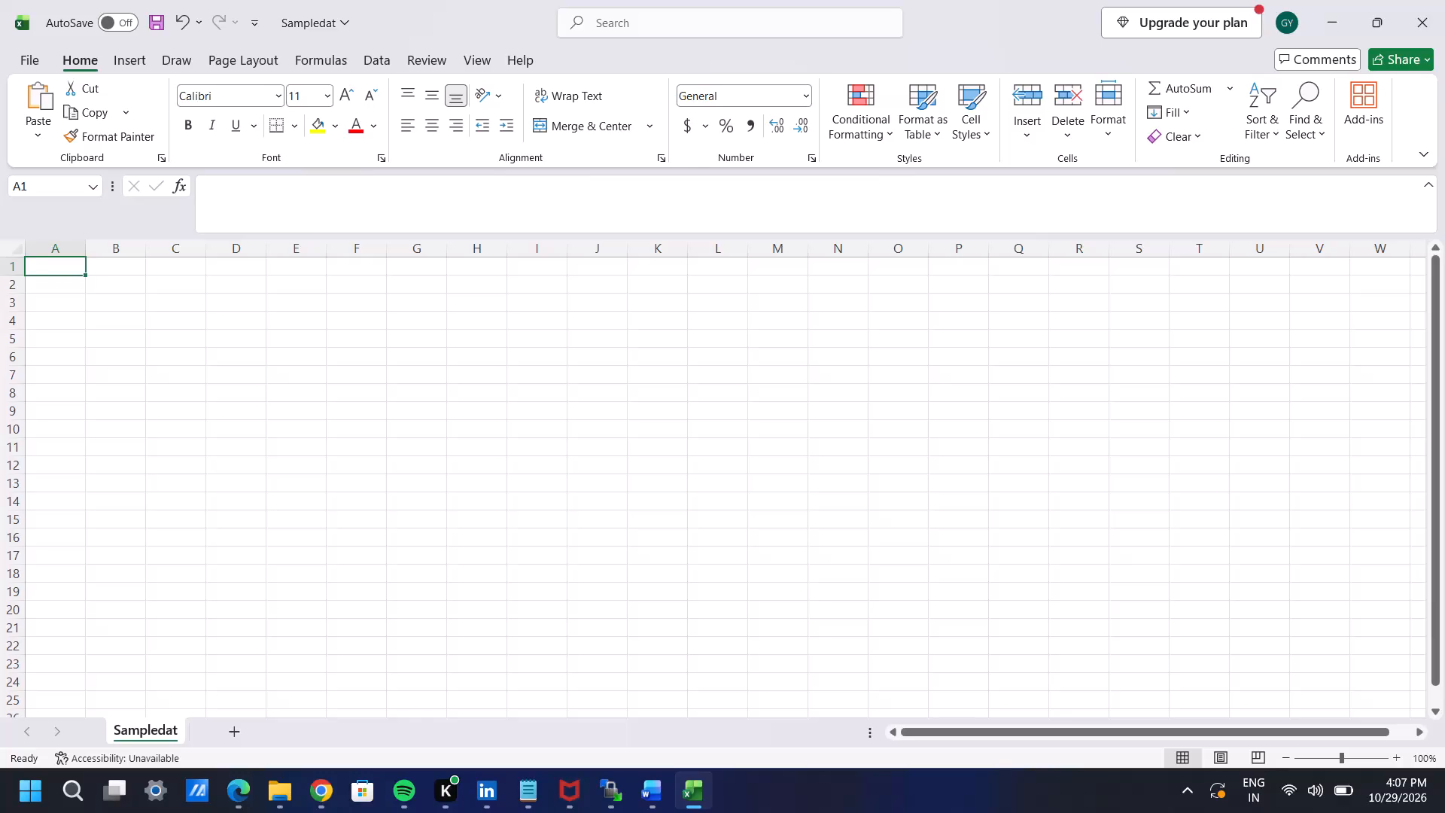
key("shift+asterisk")
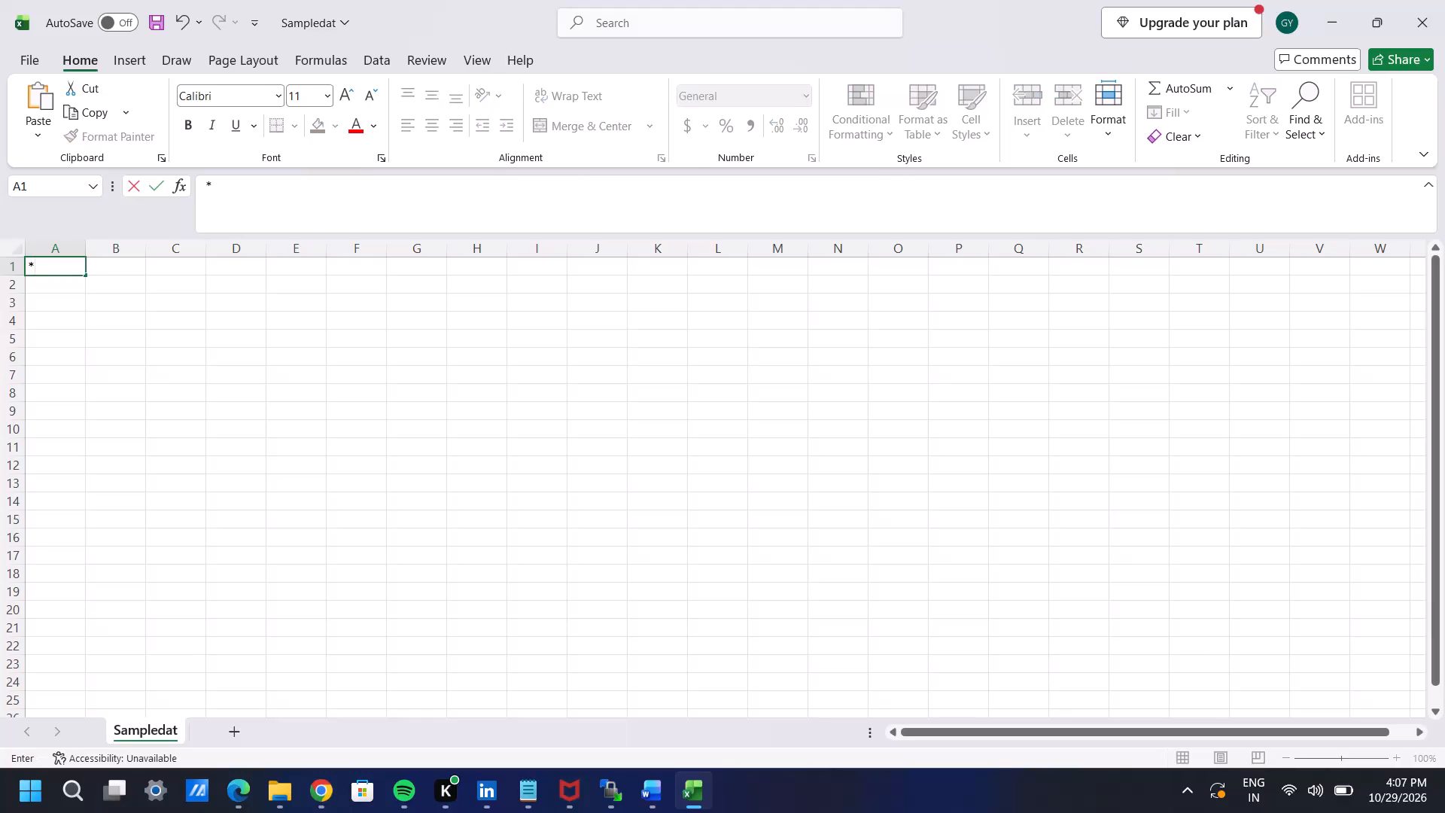
type("From")
type("Currancy")
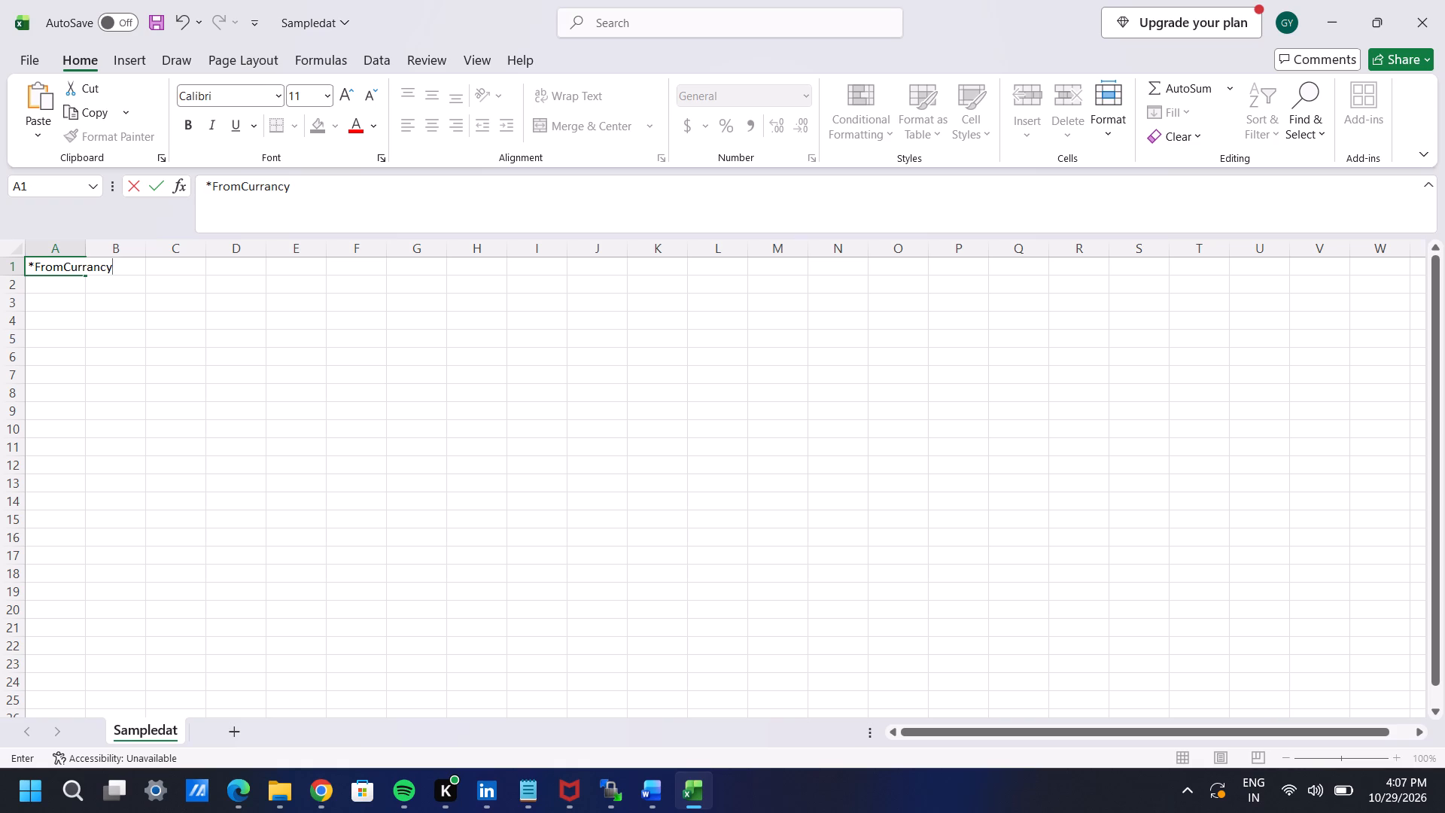
key("BackSpace")
key("BackSpace")
key("BackSpace")
key("BackSpace")
type("ency")
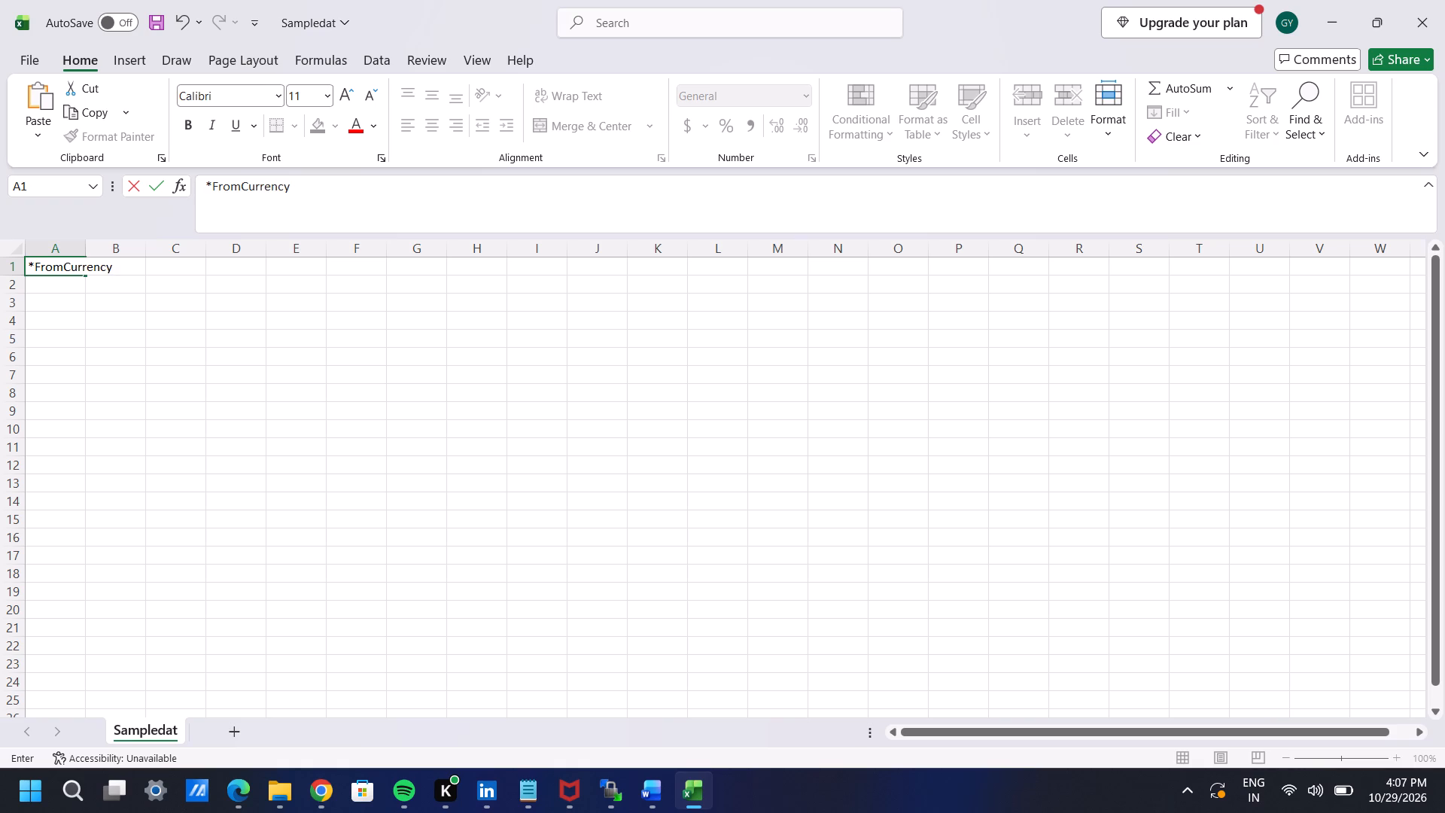
left_click(135, 271)
left_click(50, 291)
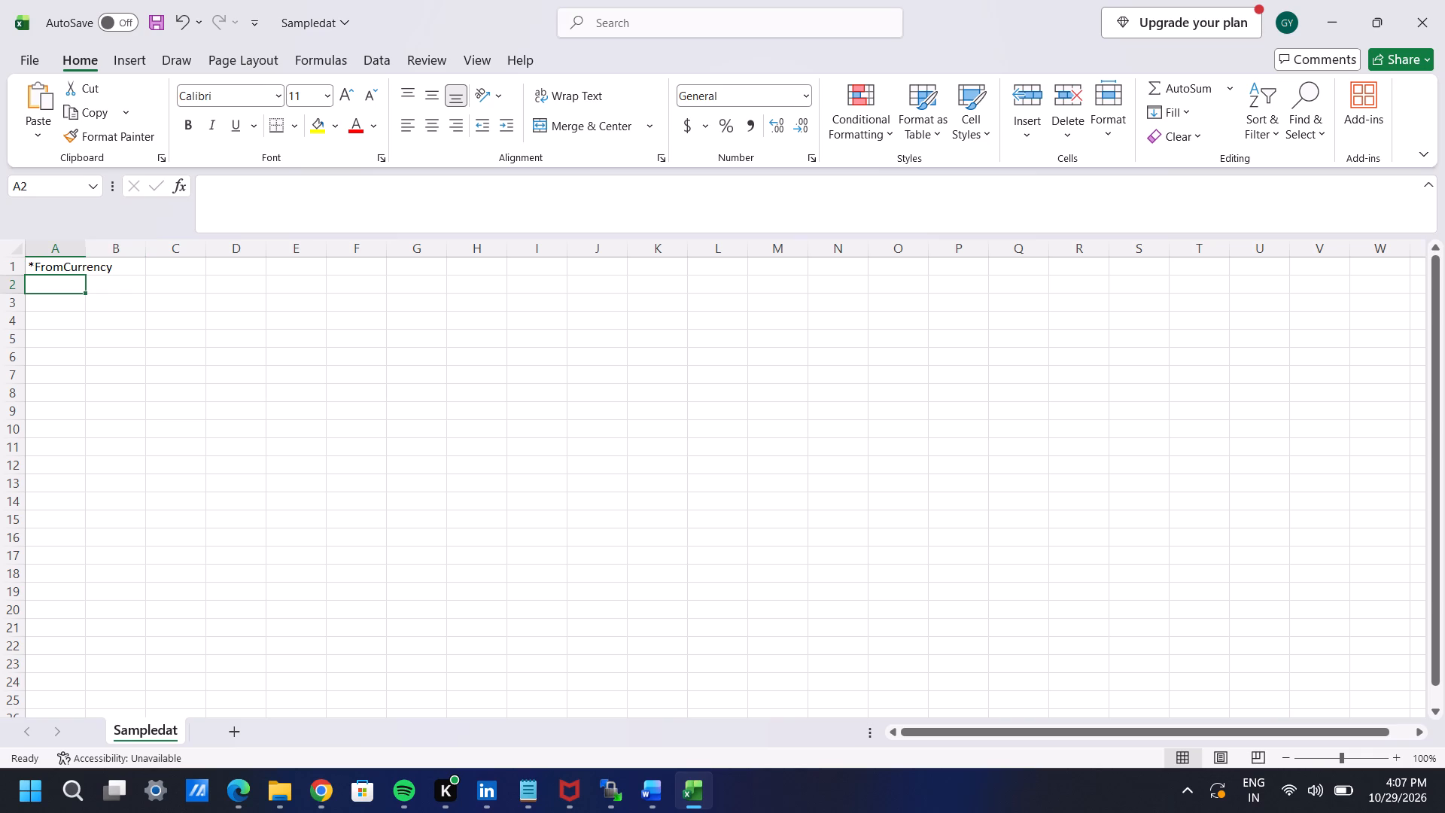
Enter the header *ToCurrency in cell B1.
left_click(126, 270)
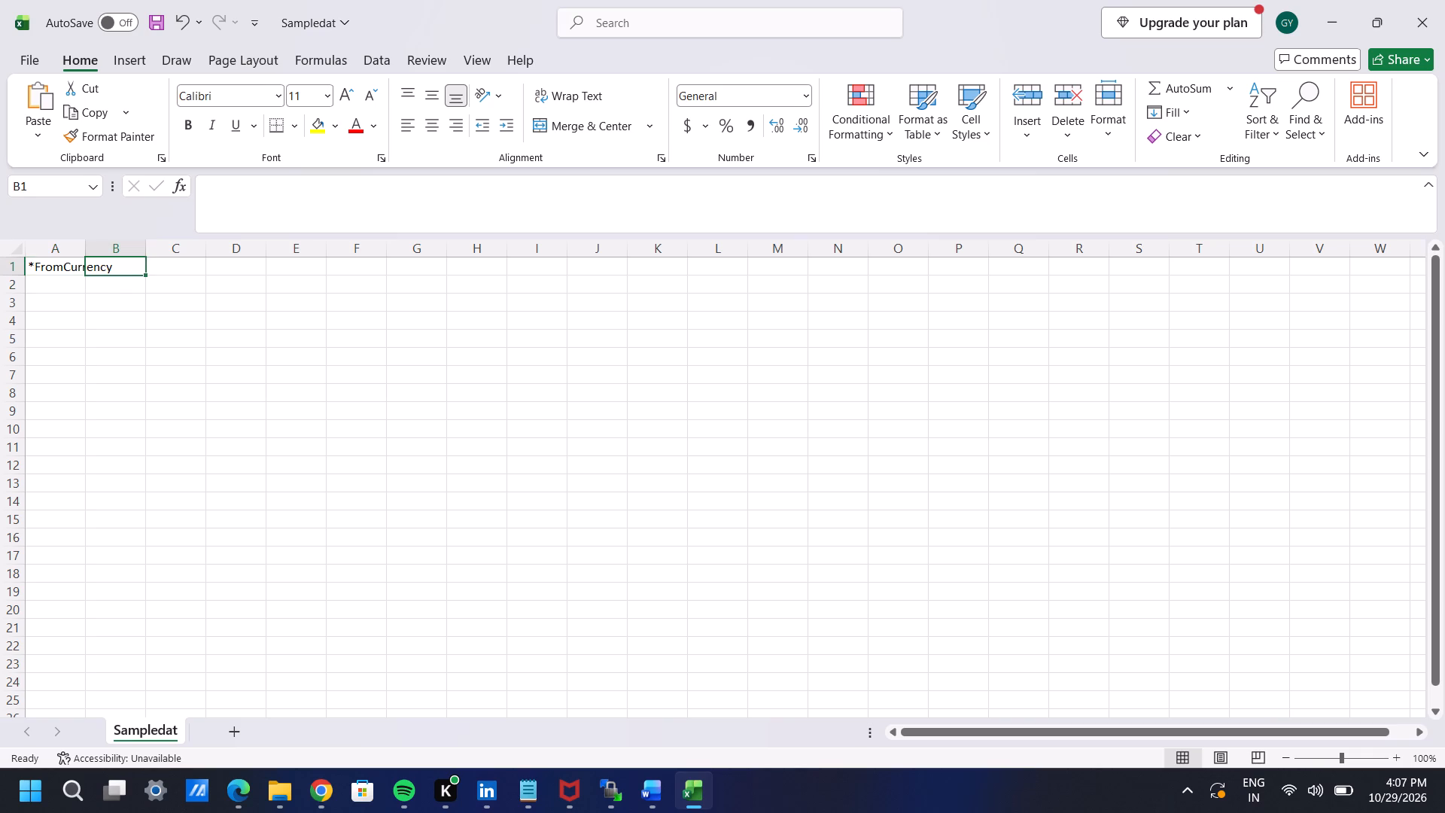
type("*To")
type("Currency")
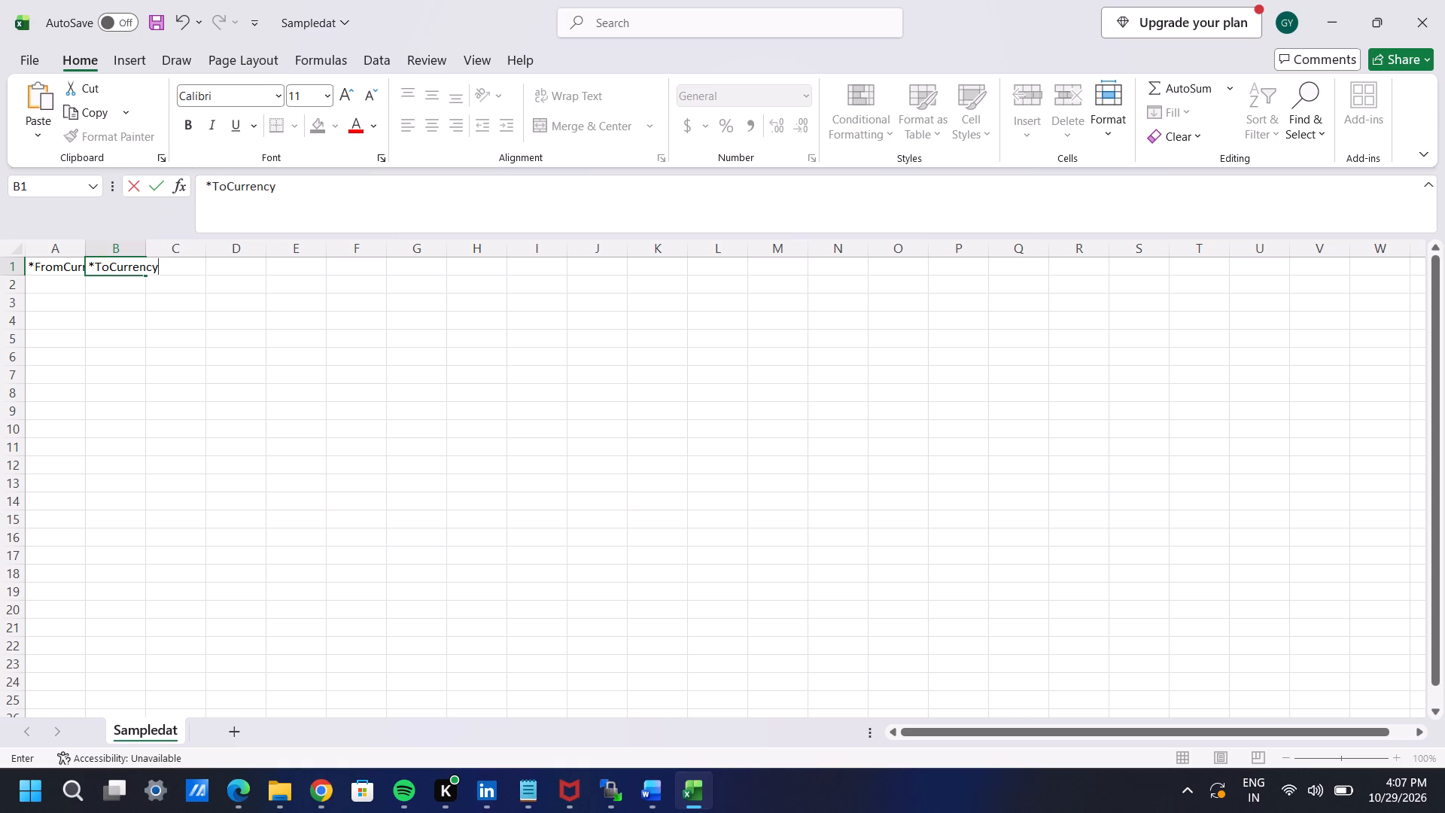
left_click(169, 279)
Enter the header From Conversion Date in cell C1.
left_click(192, 262)
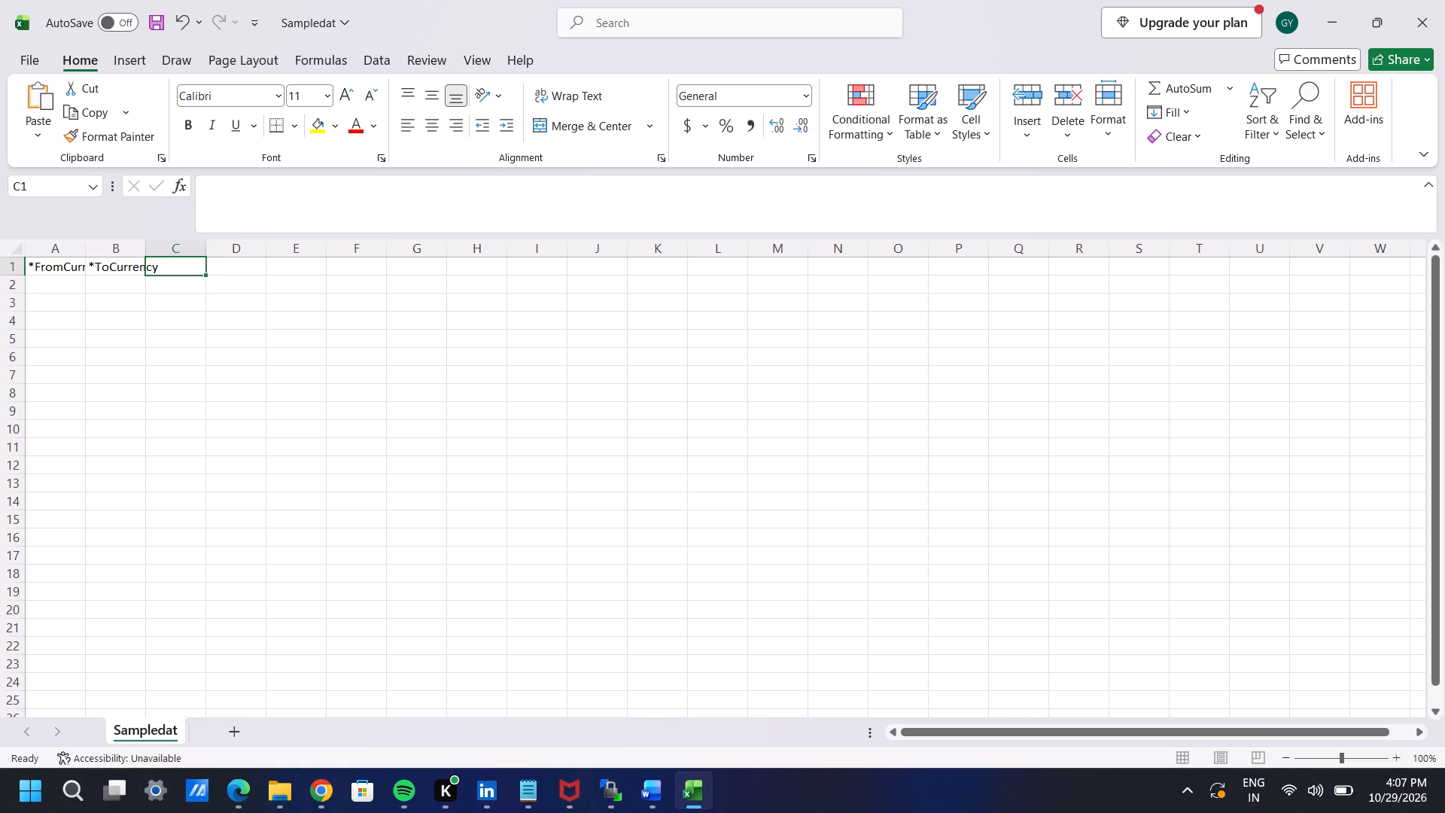
type("FR")
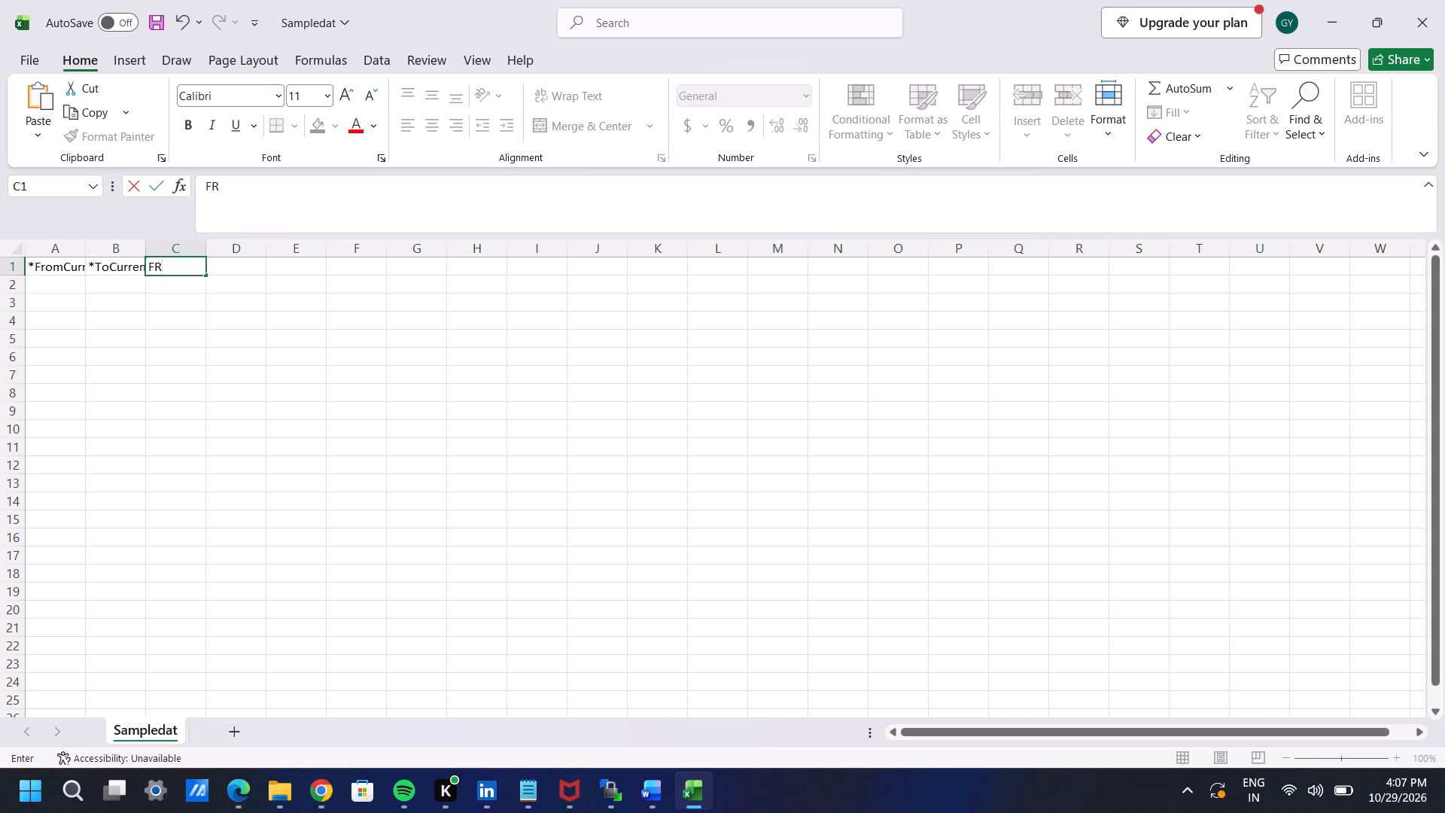
key("BackSpace")
type("rom")
key("space")
key("shift+c")
type("onvers")
type("ioj")
key("BackSpace")
type("n Ds")
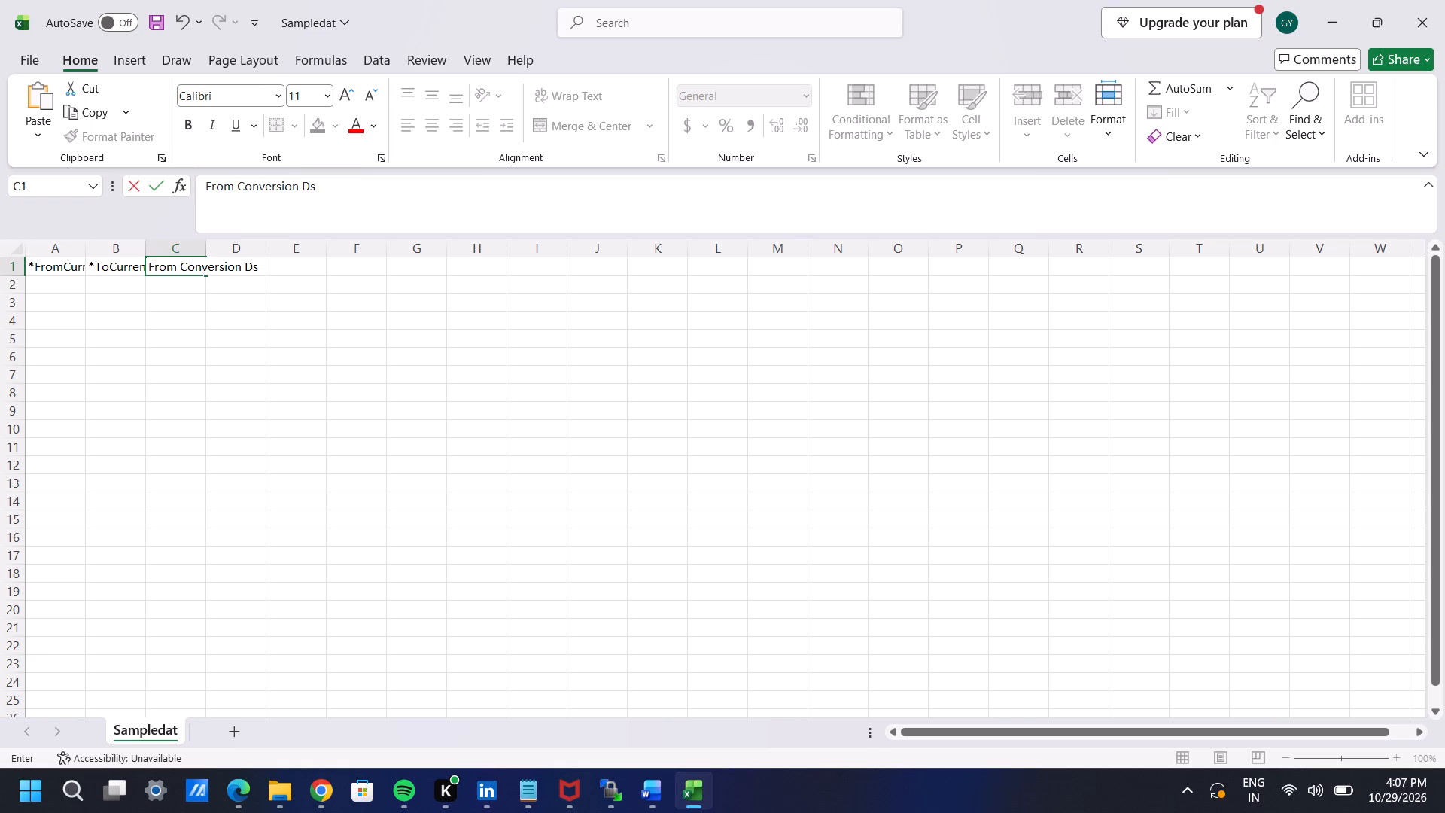
key("BackSpace")
type("ate")
Widen column C to fit its header and enter To Conversion Date in cell D1, adapted from a copy of the C1 header.
left_click_drag(339, 194, 160, 198)
key("ctrl+c")
left_click(306, 273)
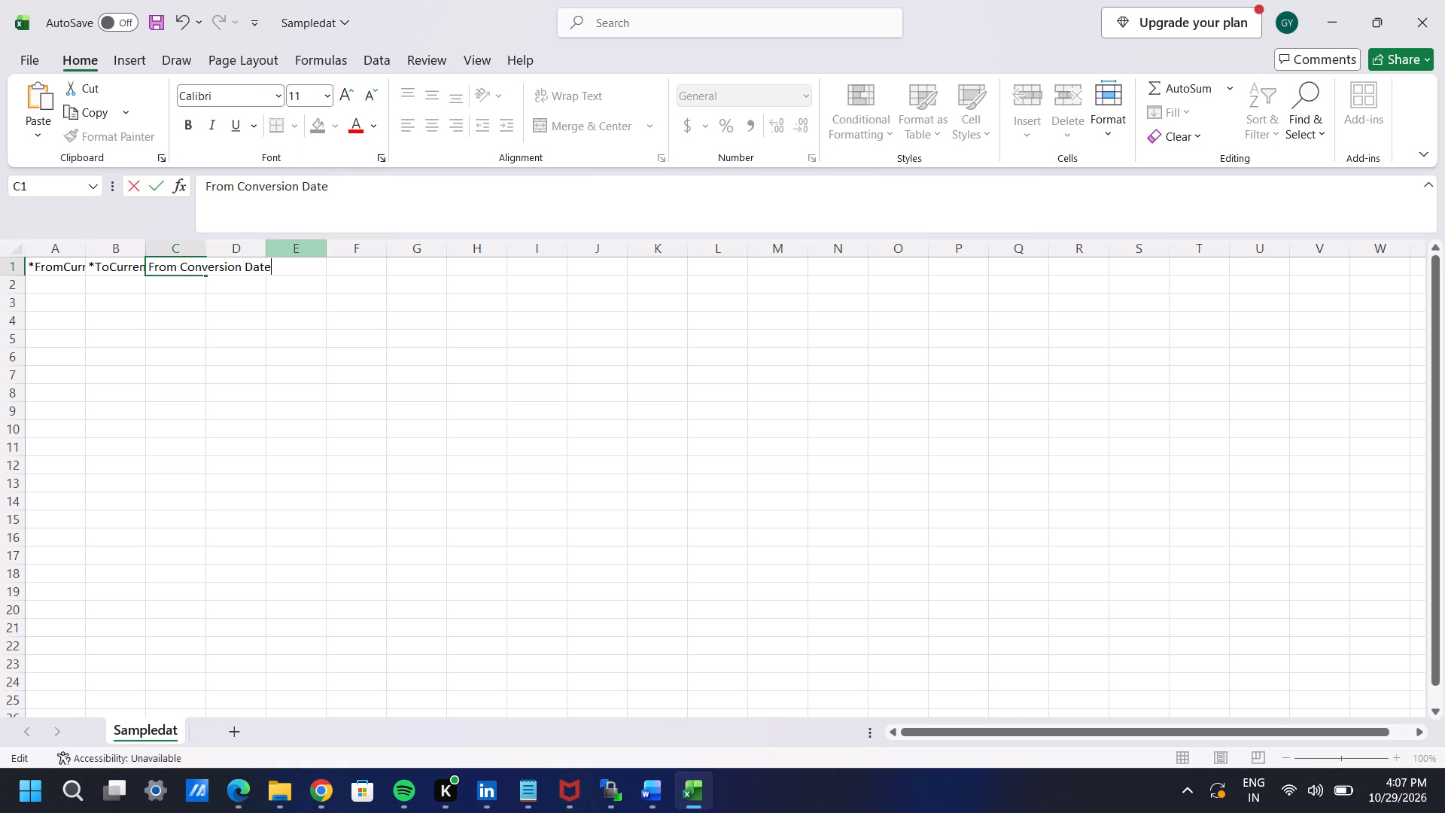
left_click(236, 283)
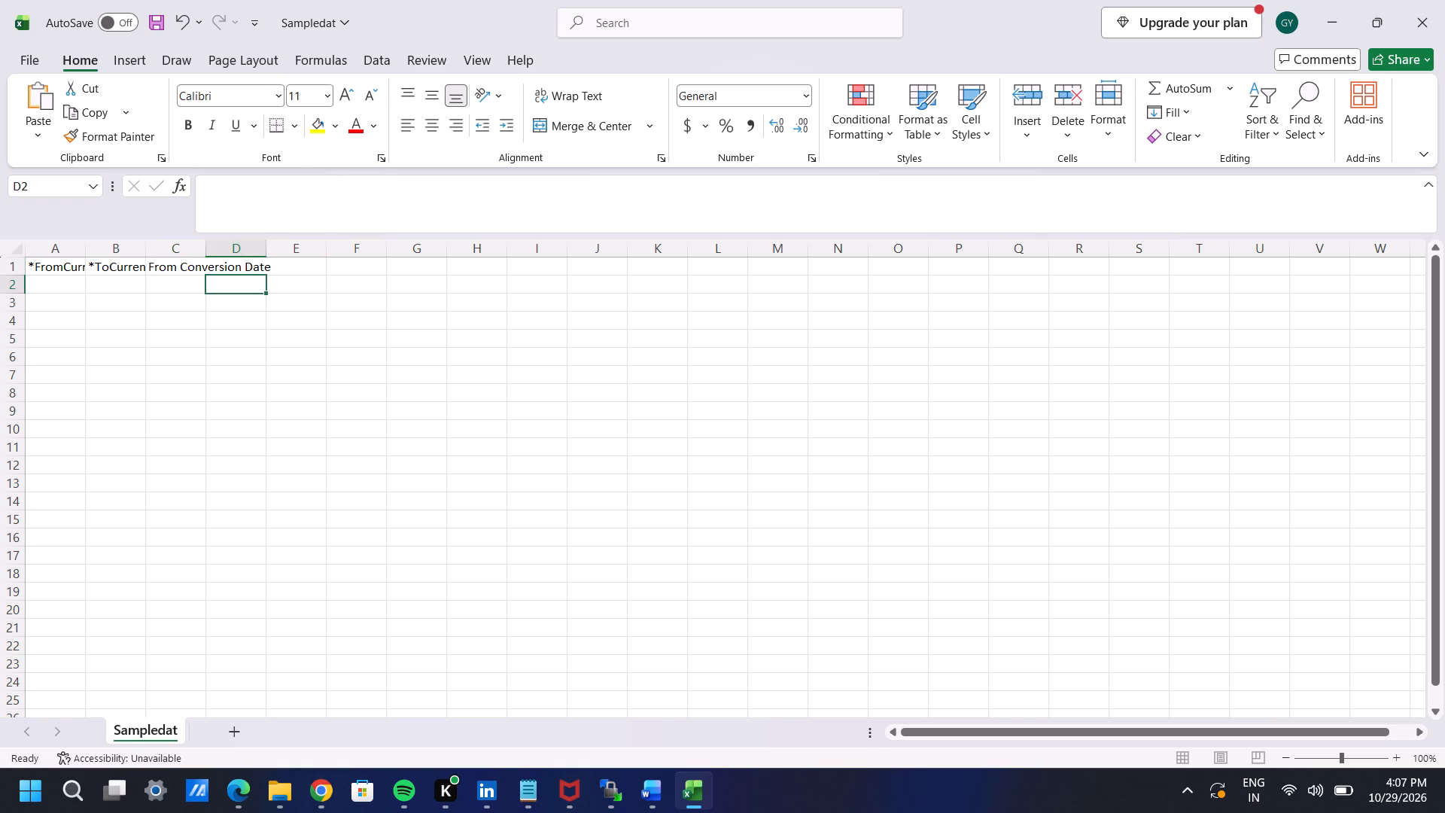
left_click_drag(205, 249, 287, 251)
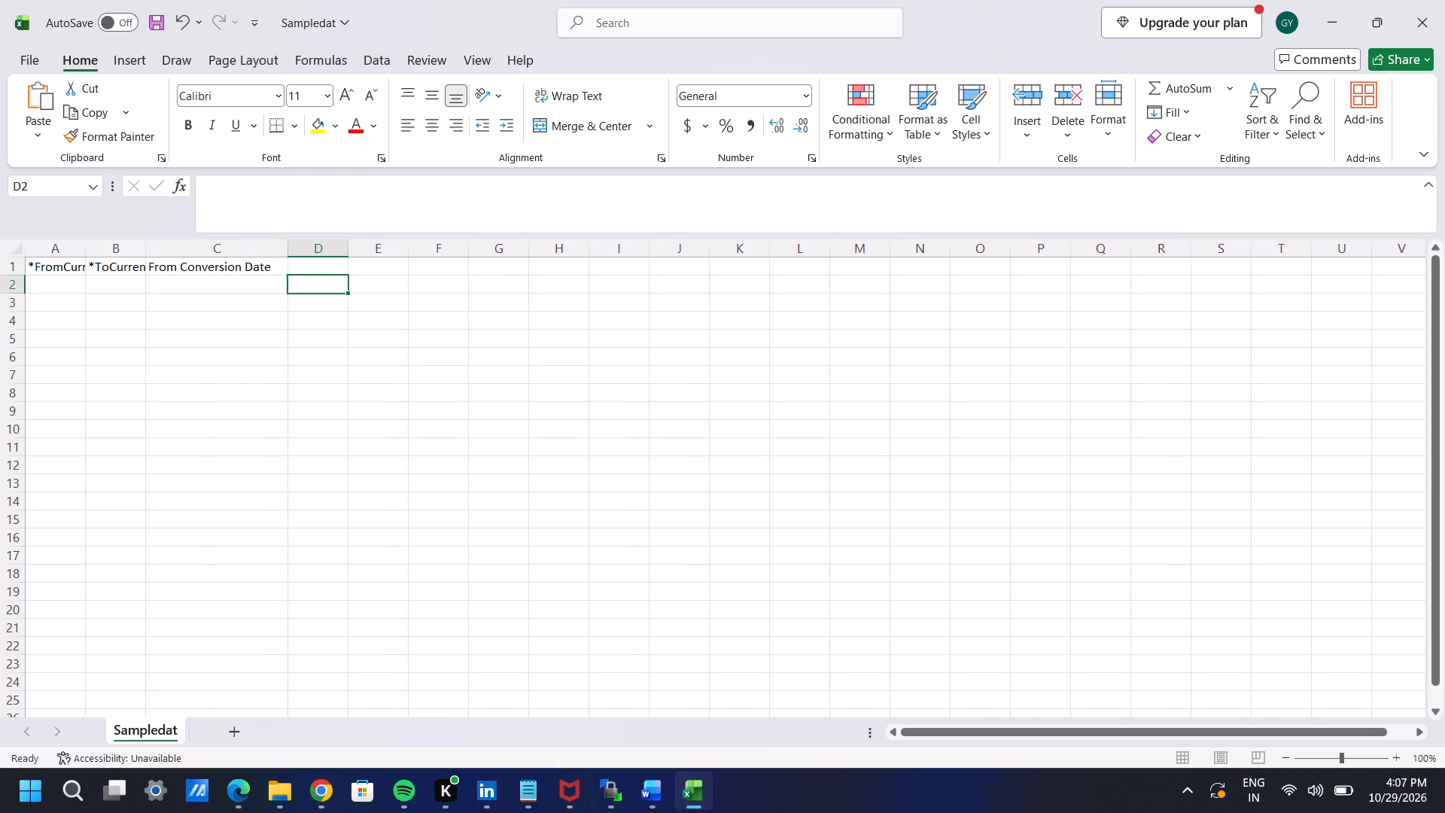
left_click(321, 263)
key("ctrl+v")
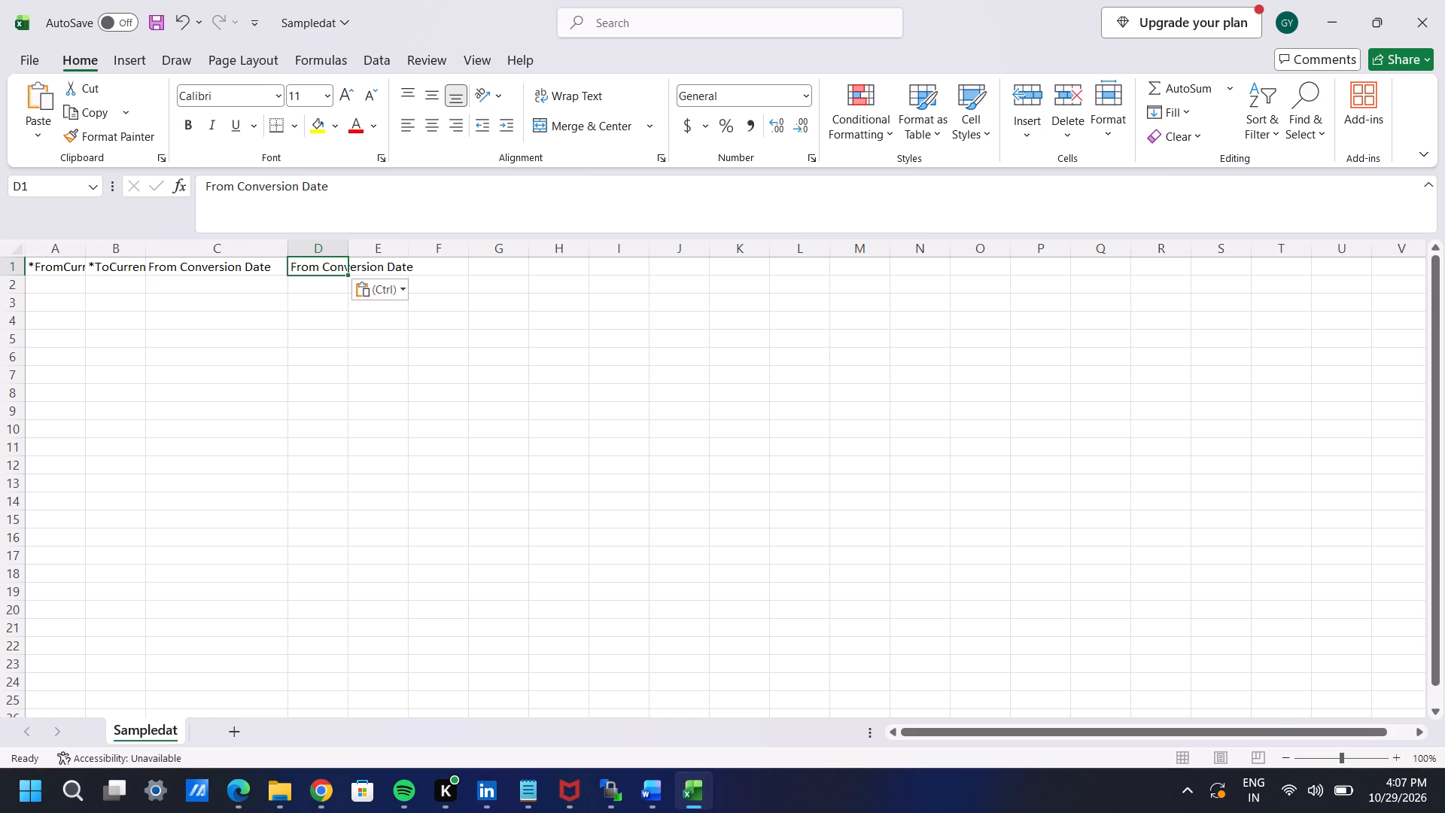
left_click(237, 188)
key("Left")
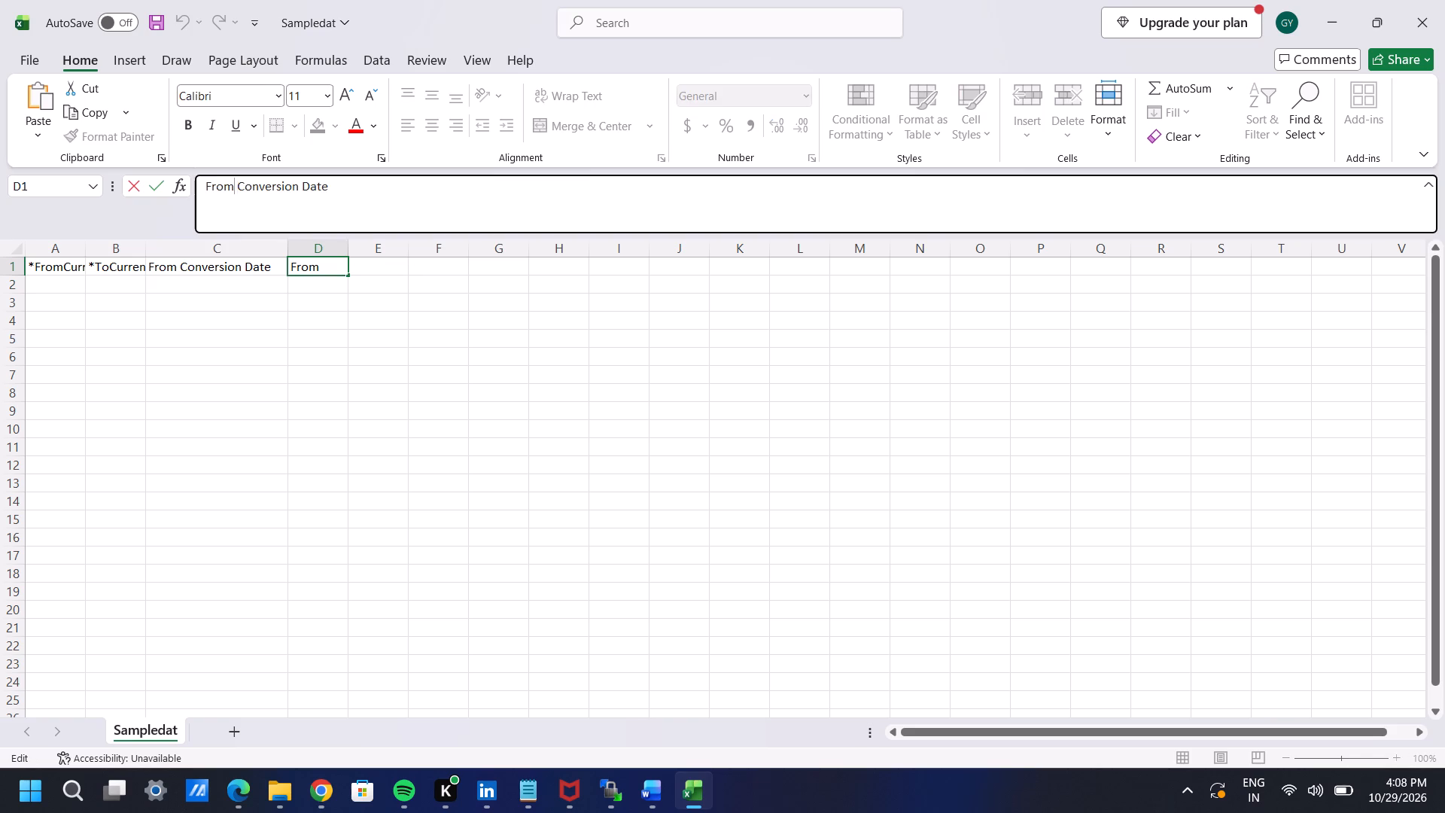
key("BackSpace")
key("BackSpace")
key("BackSpace")
key("BackSpace")
type("To")
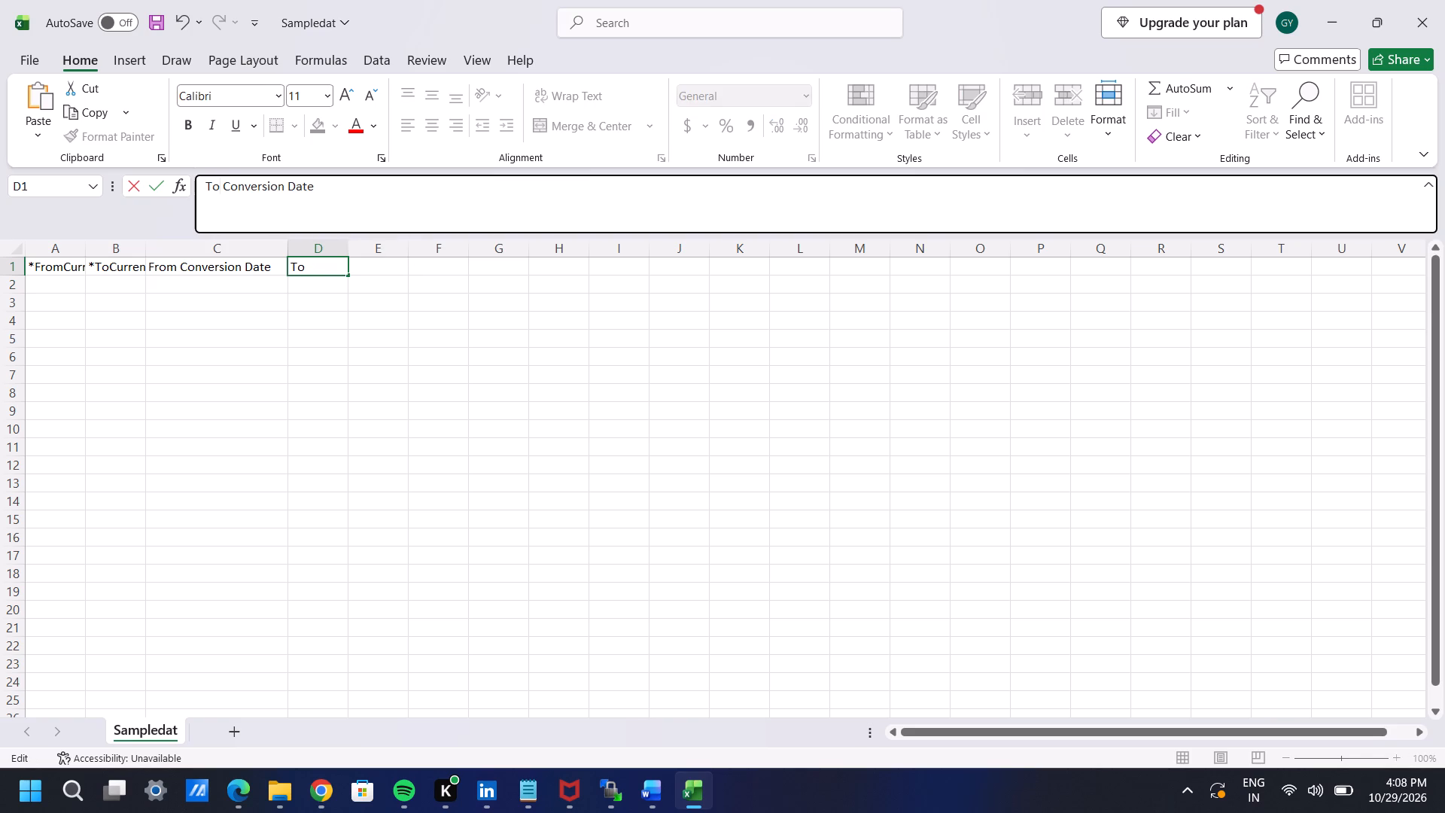
left_click(382, 268)
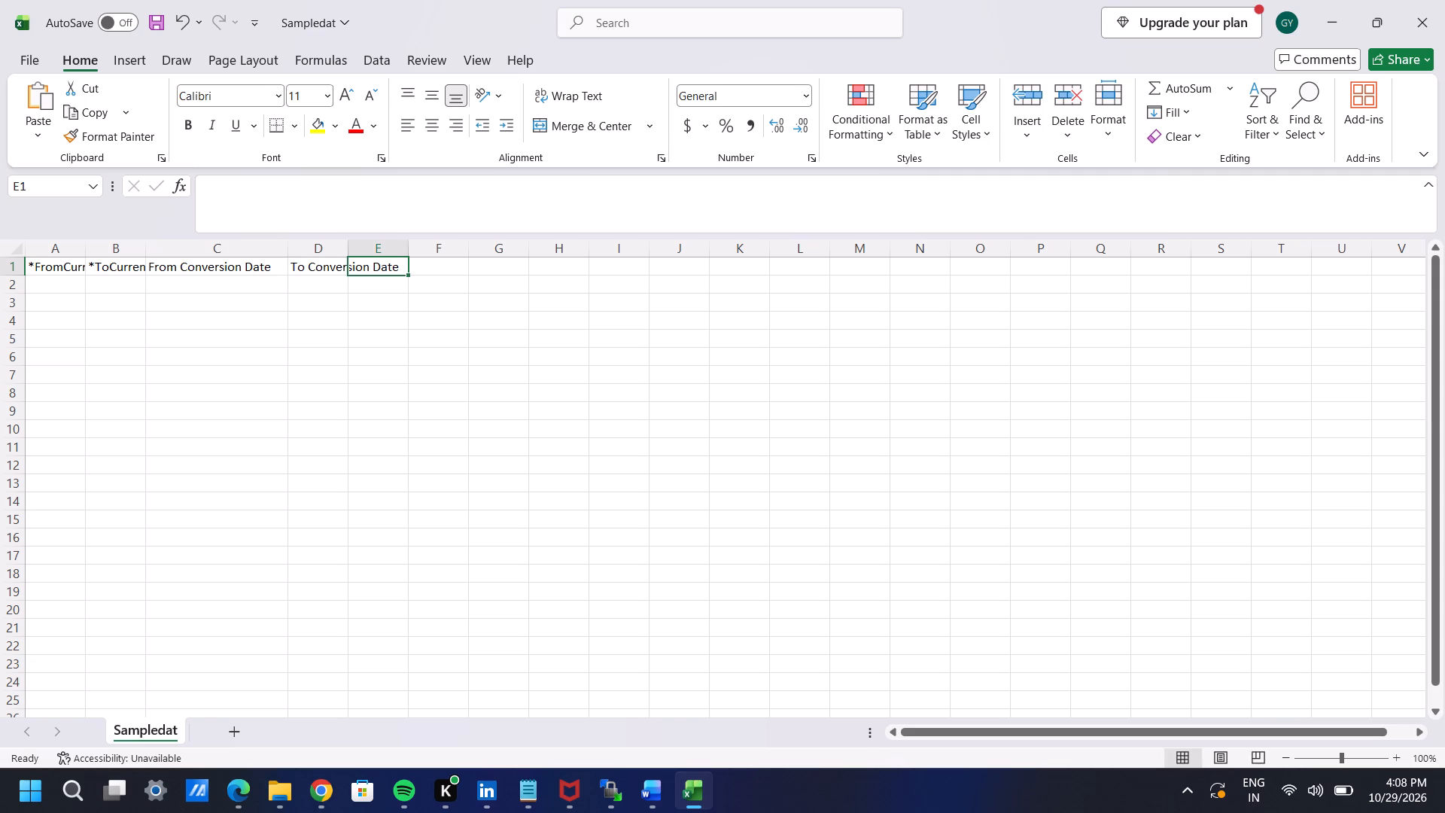
Widen column D to fit the To Conversion Date header.
left_click_drag(354, 248, 388, 255)
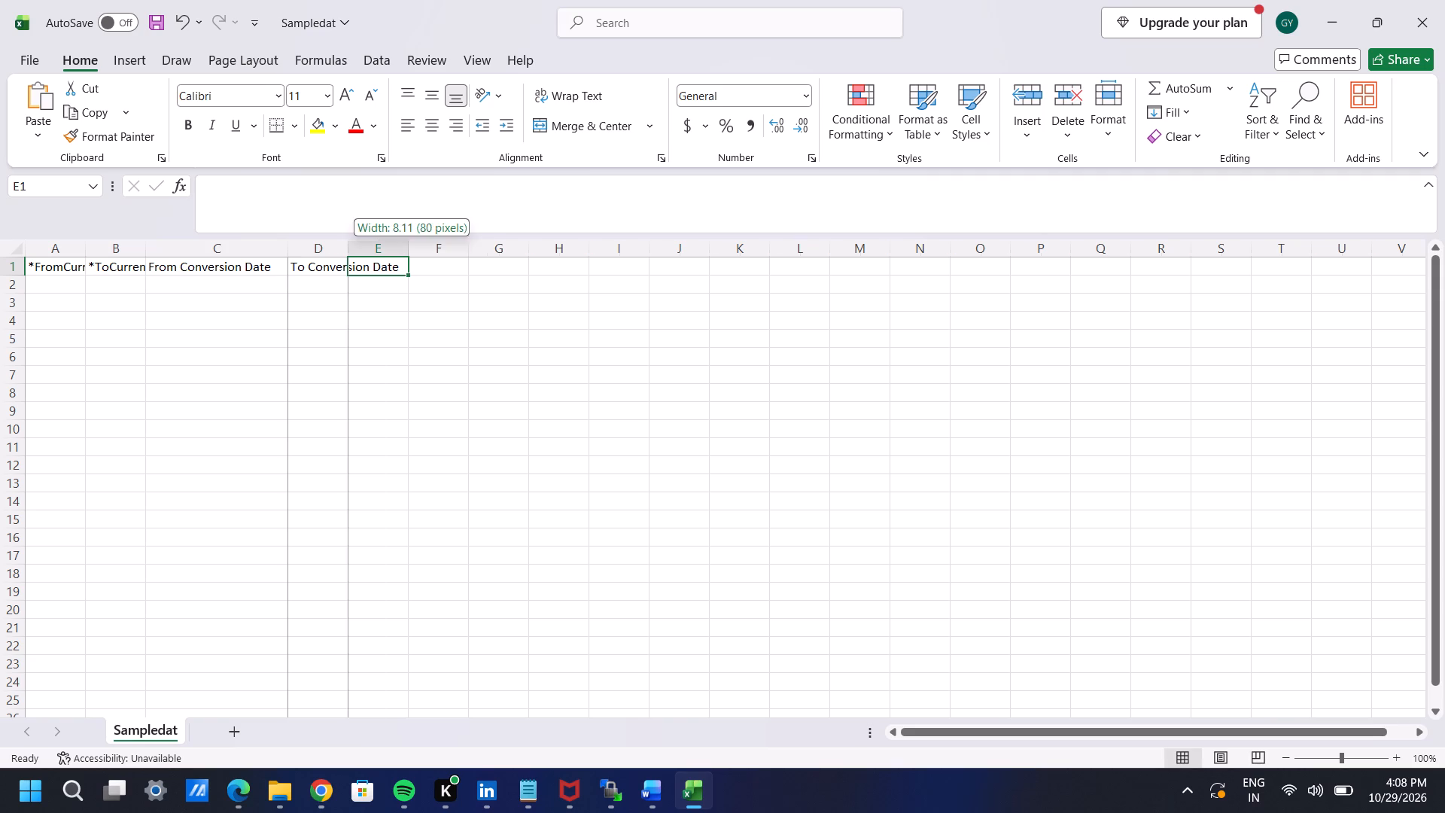
left_click_drag(388, 255, 472, 263)
Enter the header Conversion Rate Type in cell E1.
left_click(495, 269)
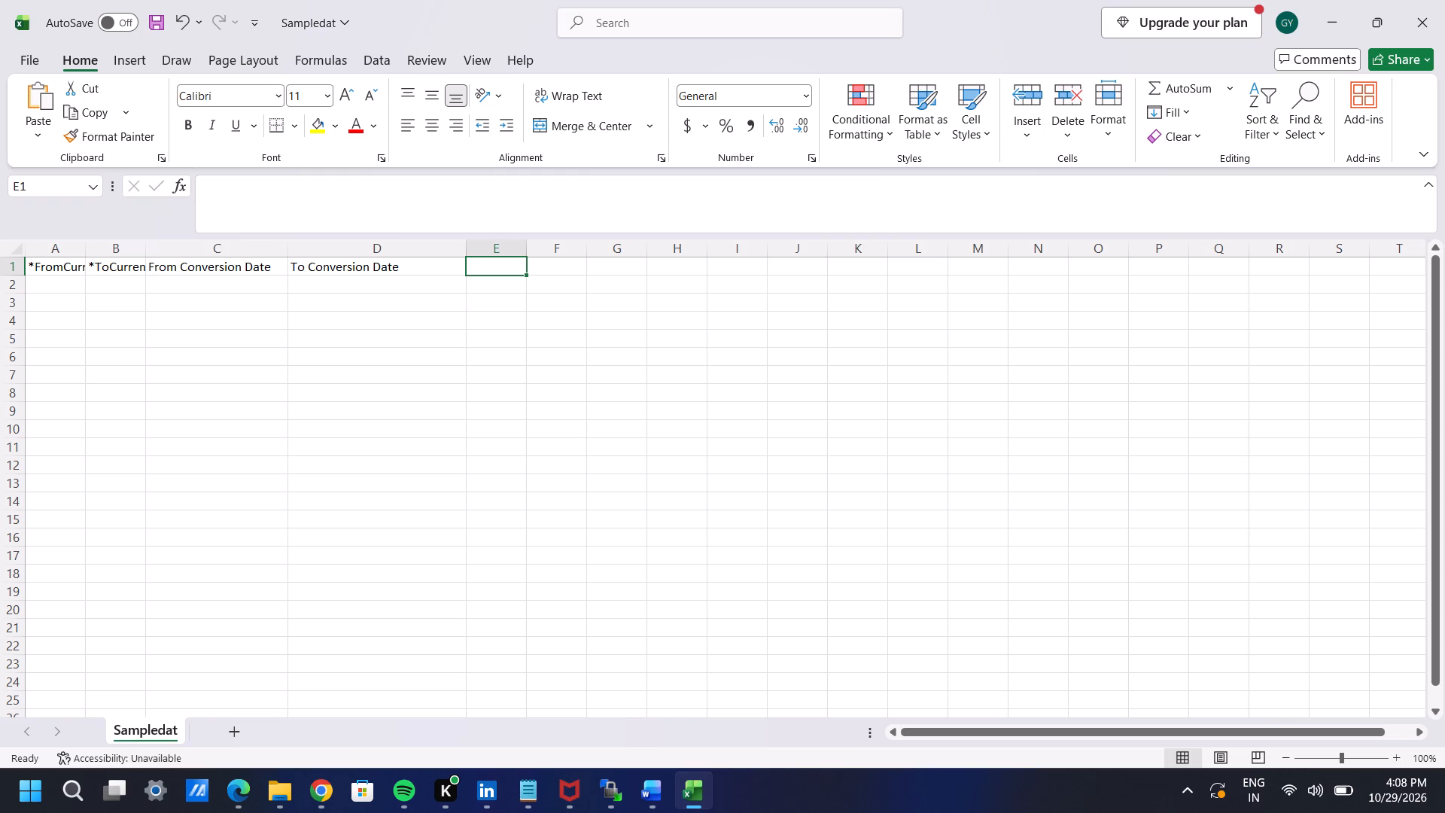
type("Convr")
key("BackSpace")
type("erio")
key("BackSpace")
key("BackSpace")
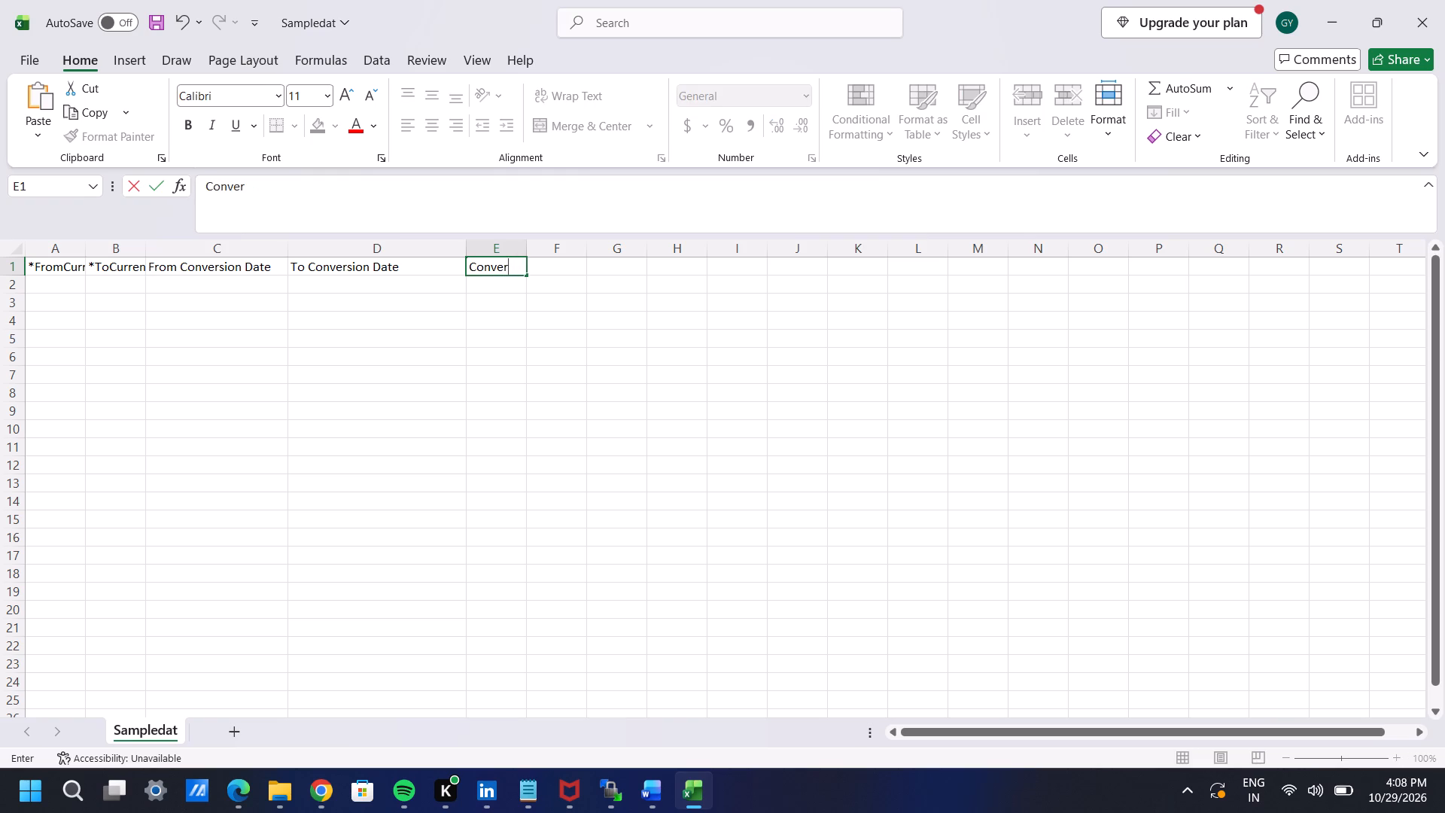
type("sion")
key("space")
type("Rate Ty")
type("pe")
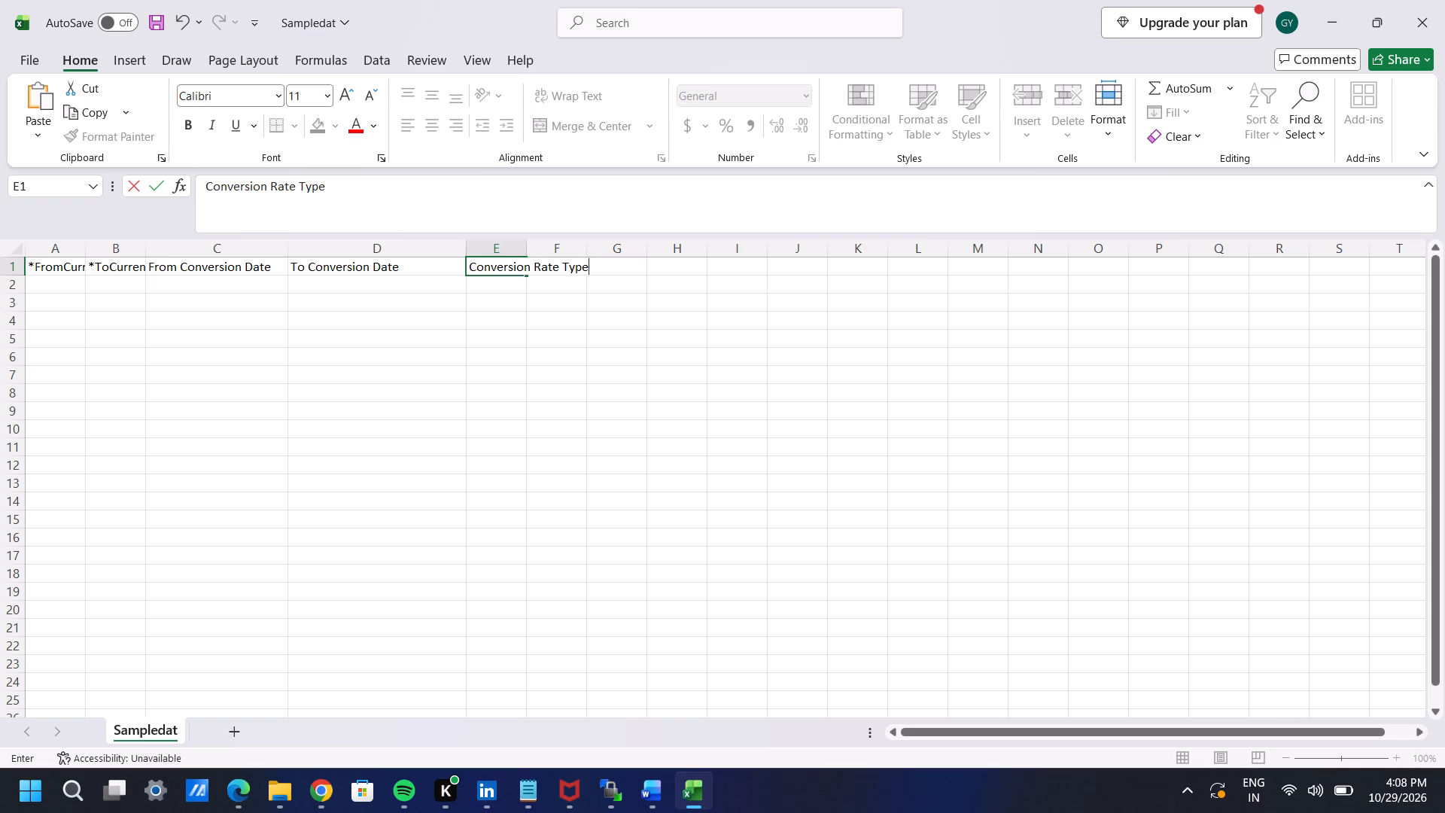
left_click(636, 273)
Widen column E to fit the Conversion Rate Type header.
left_click_drag(525, 241, 564, 241)
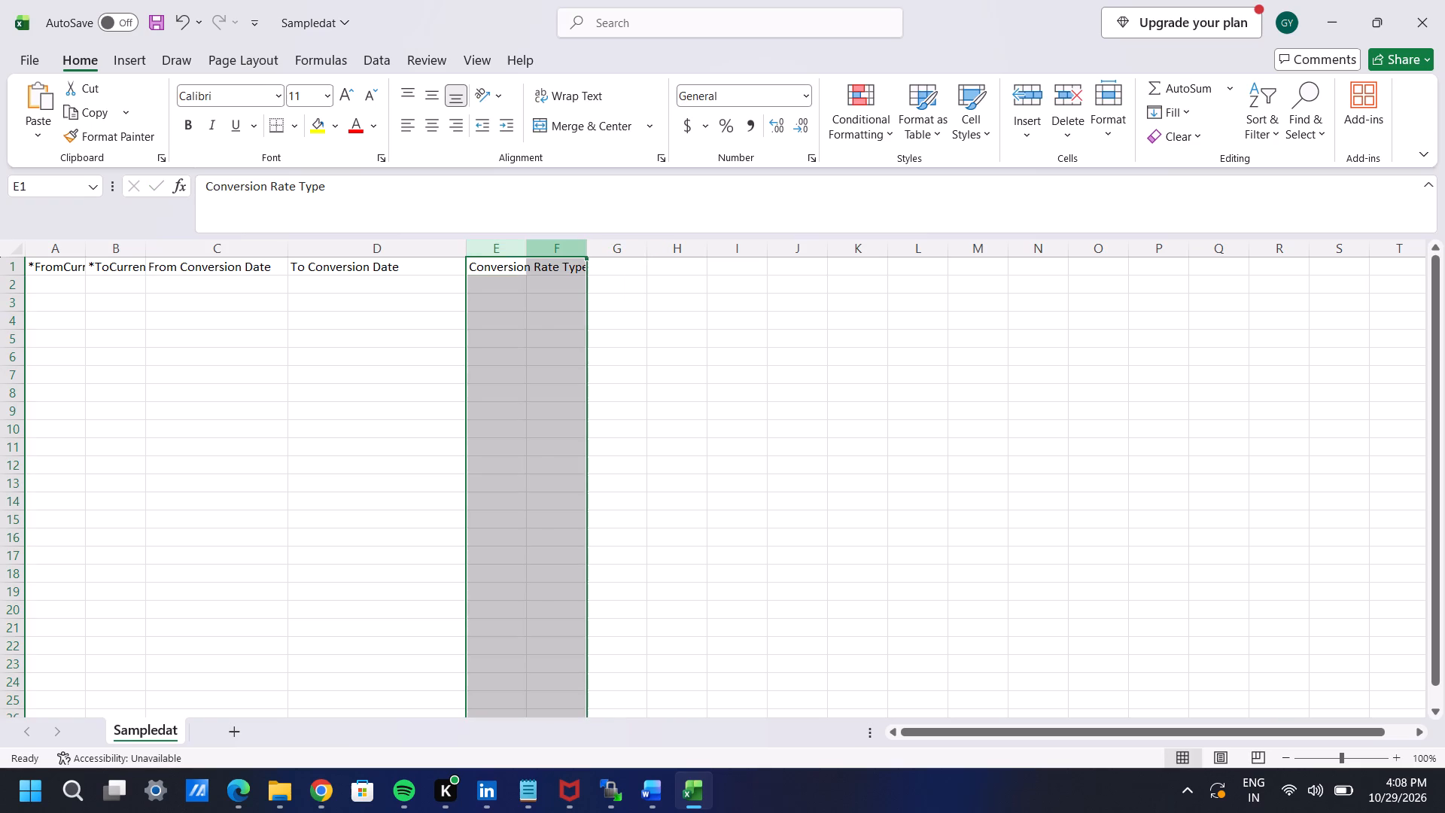
left_click(604, 196)
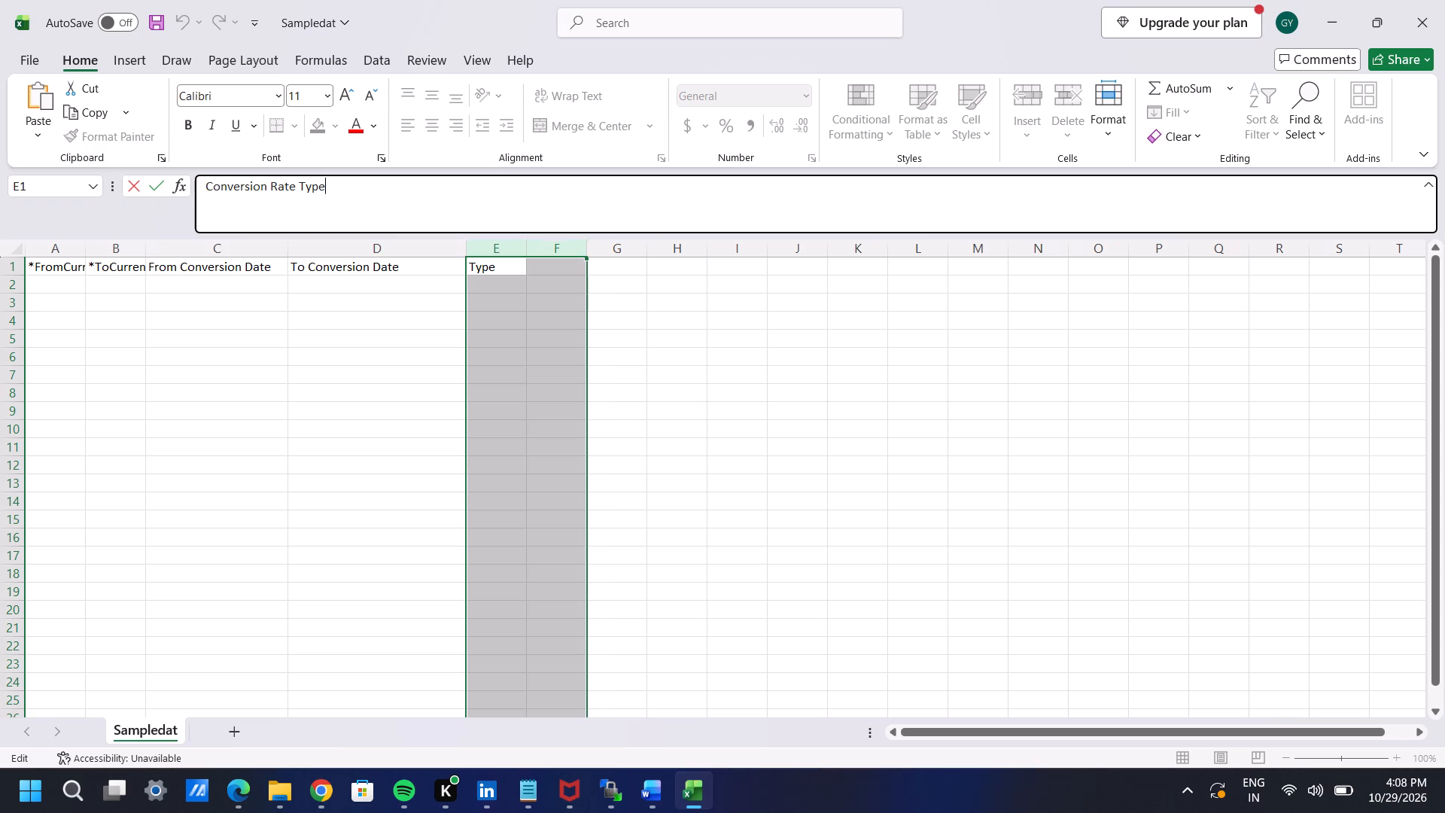
left_click(421, 267)
left_click_drag(525, 255, 595, 266)
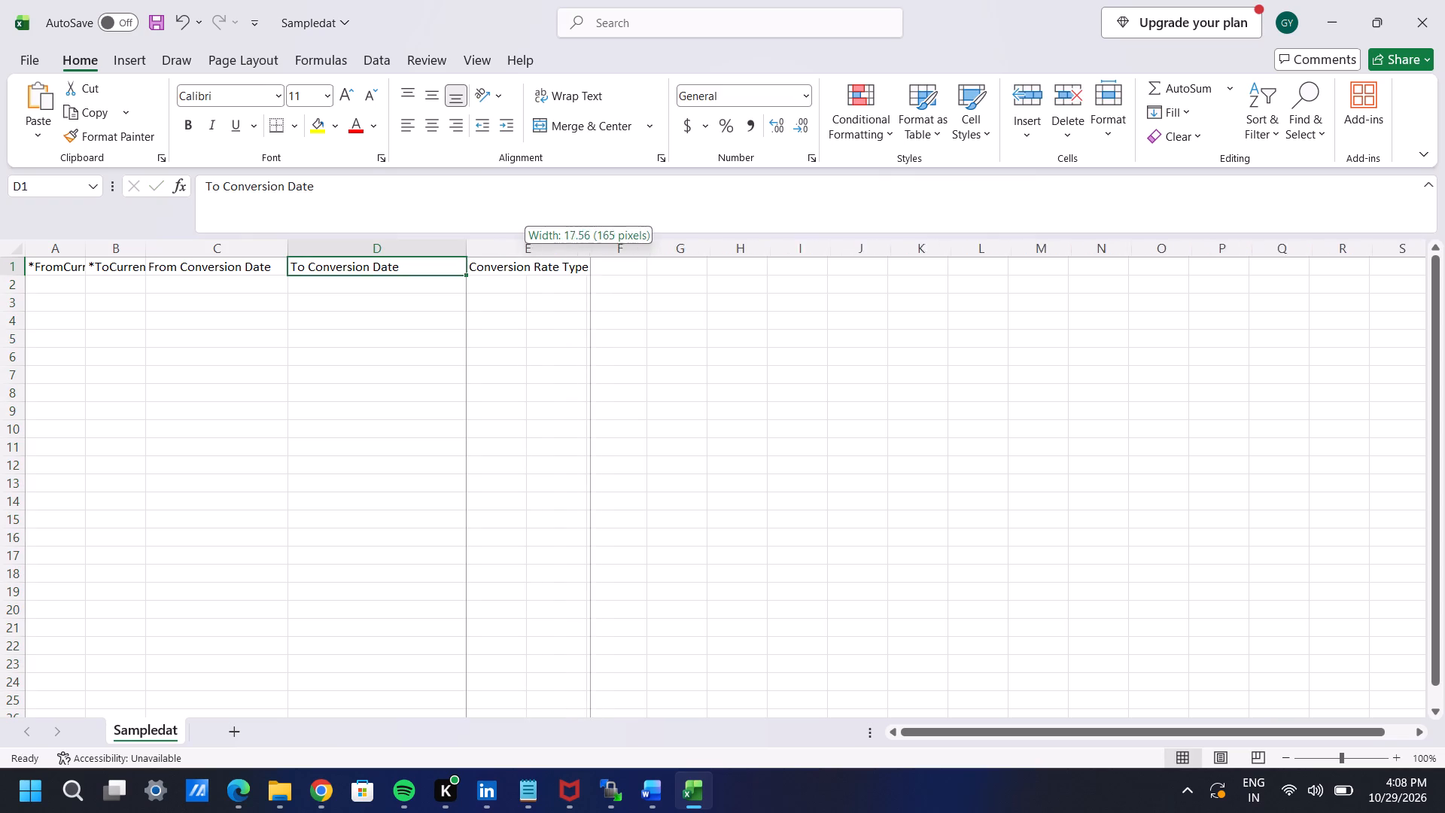
left_click_drag(595, 266, 608, 266)
Enter the header *Conversion Rate in cell F1, adapted from a copy of the E1 header.
left_click(570, 269)
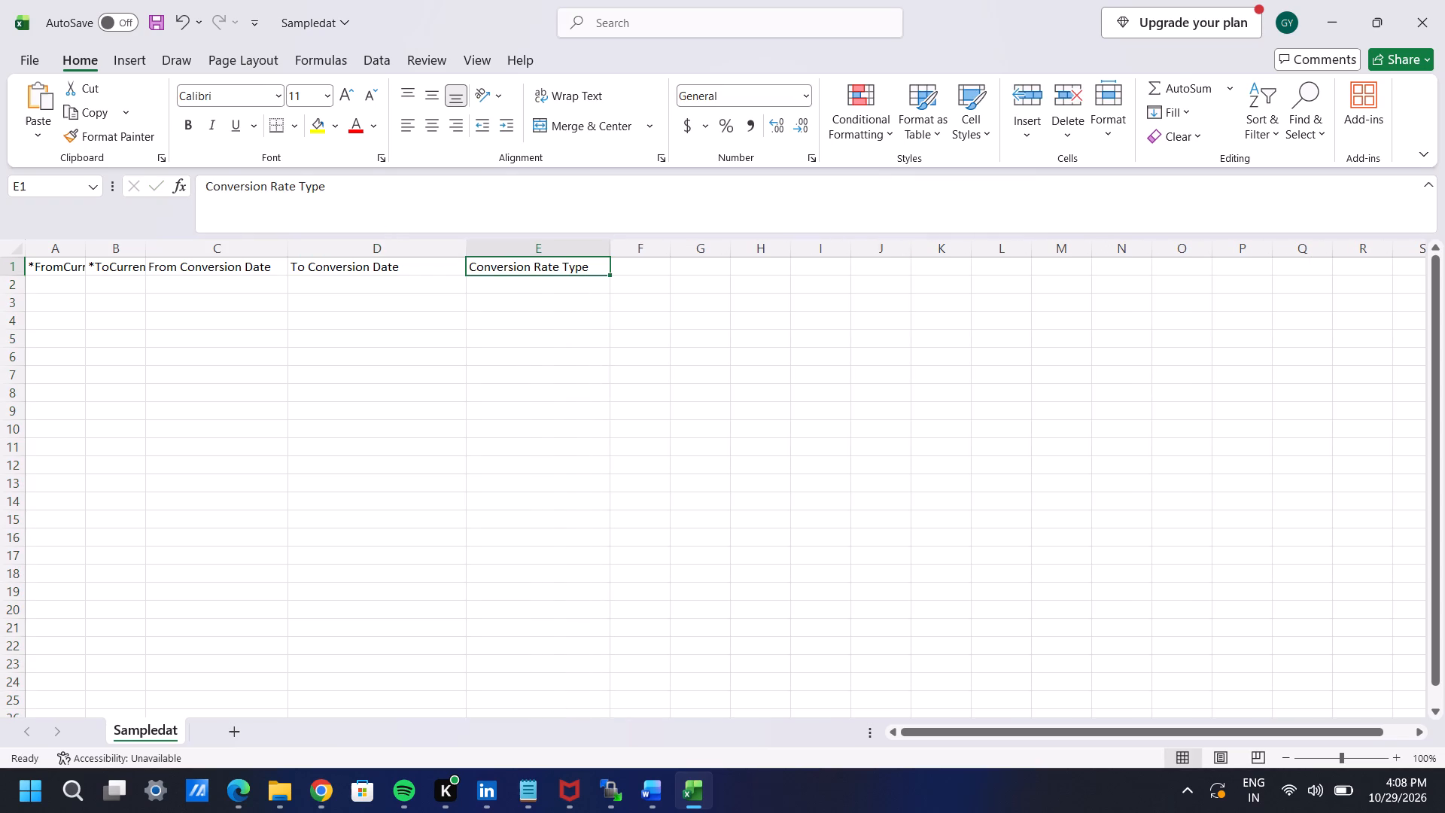
left_click_drag(372, 203, 199, 194)
key("ctrl+c")
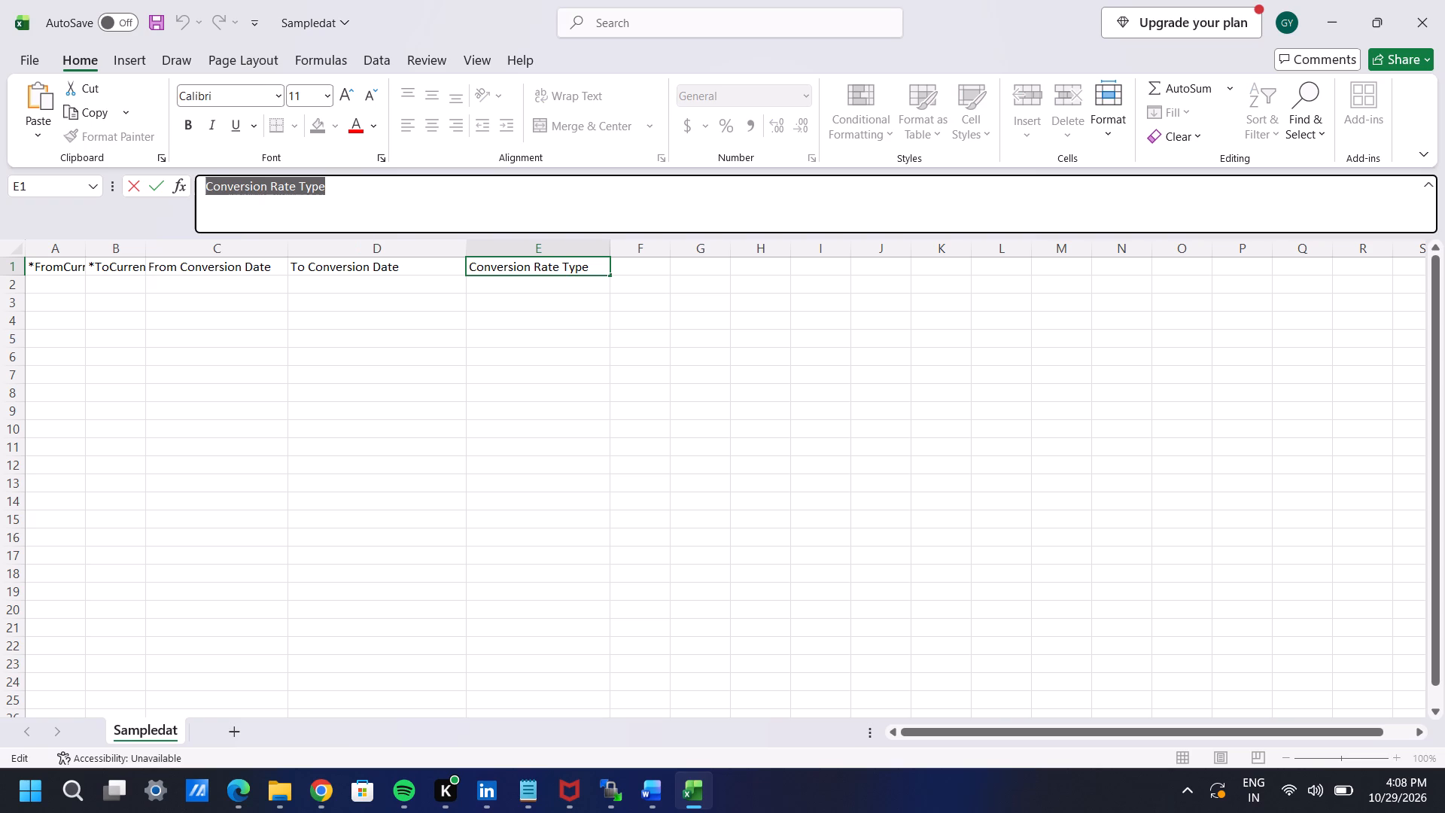
left_click(642, 267)
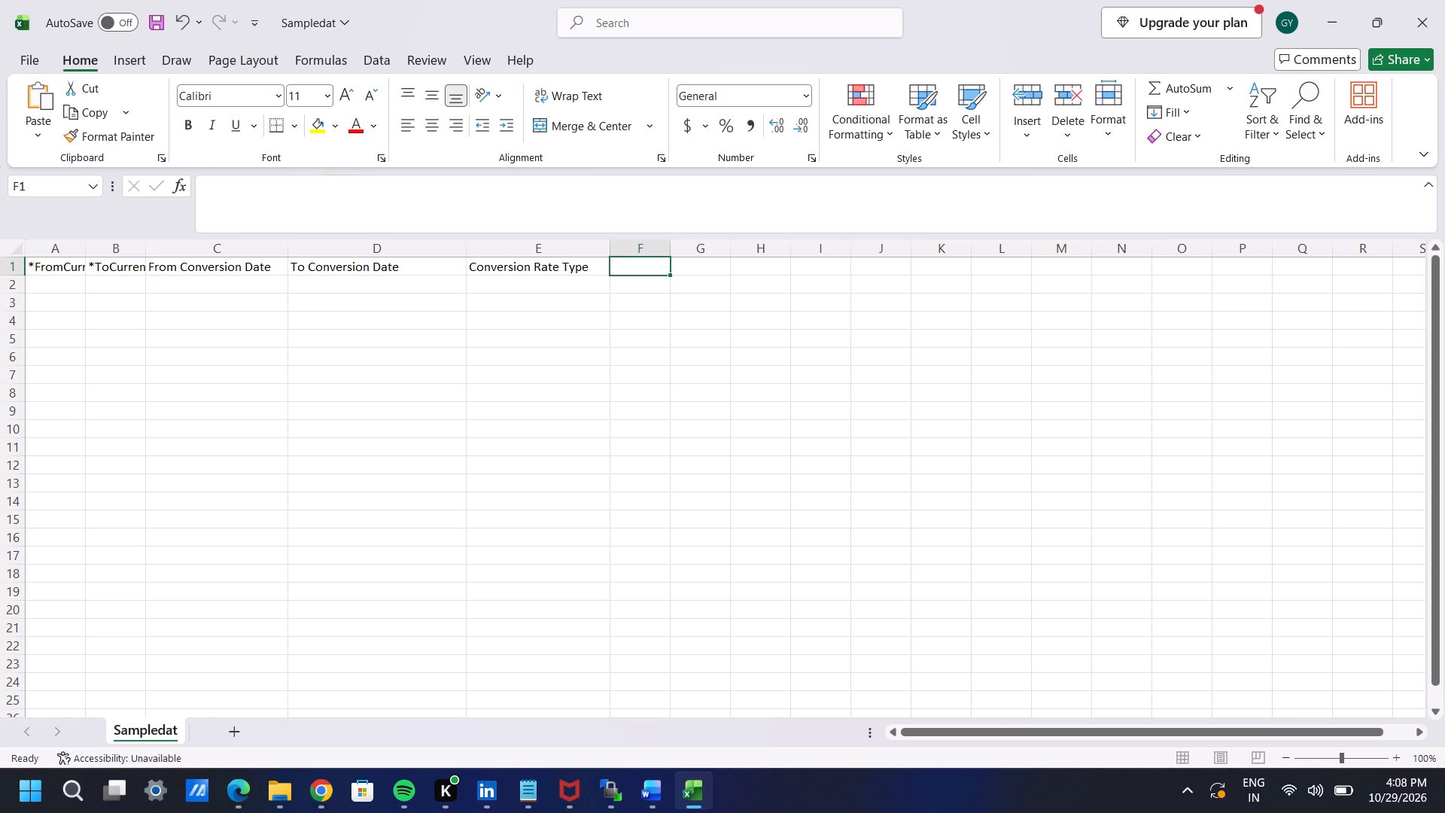
key("ctrl+v")
left_click(355, 195)
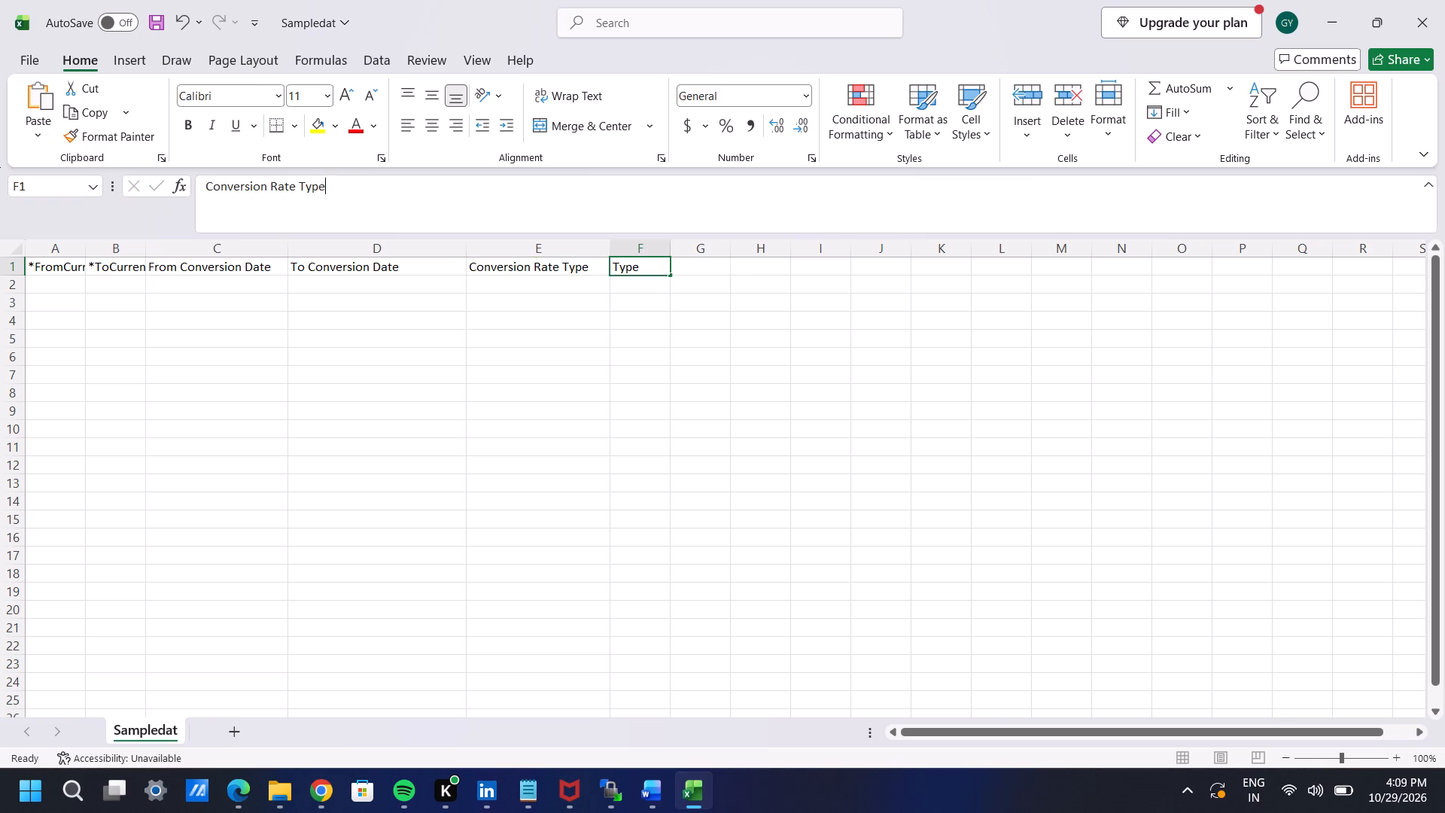
key("BackSpace")
key("BackSpace")
key("BackSpace")
key("BackSpace")
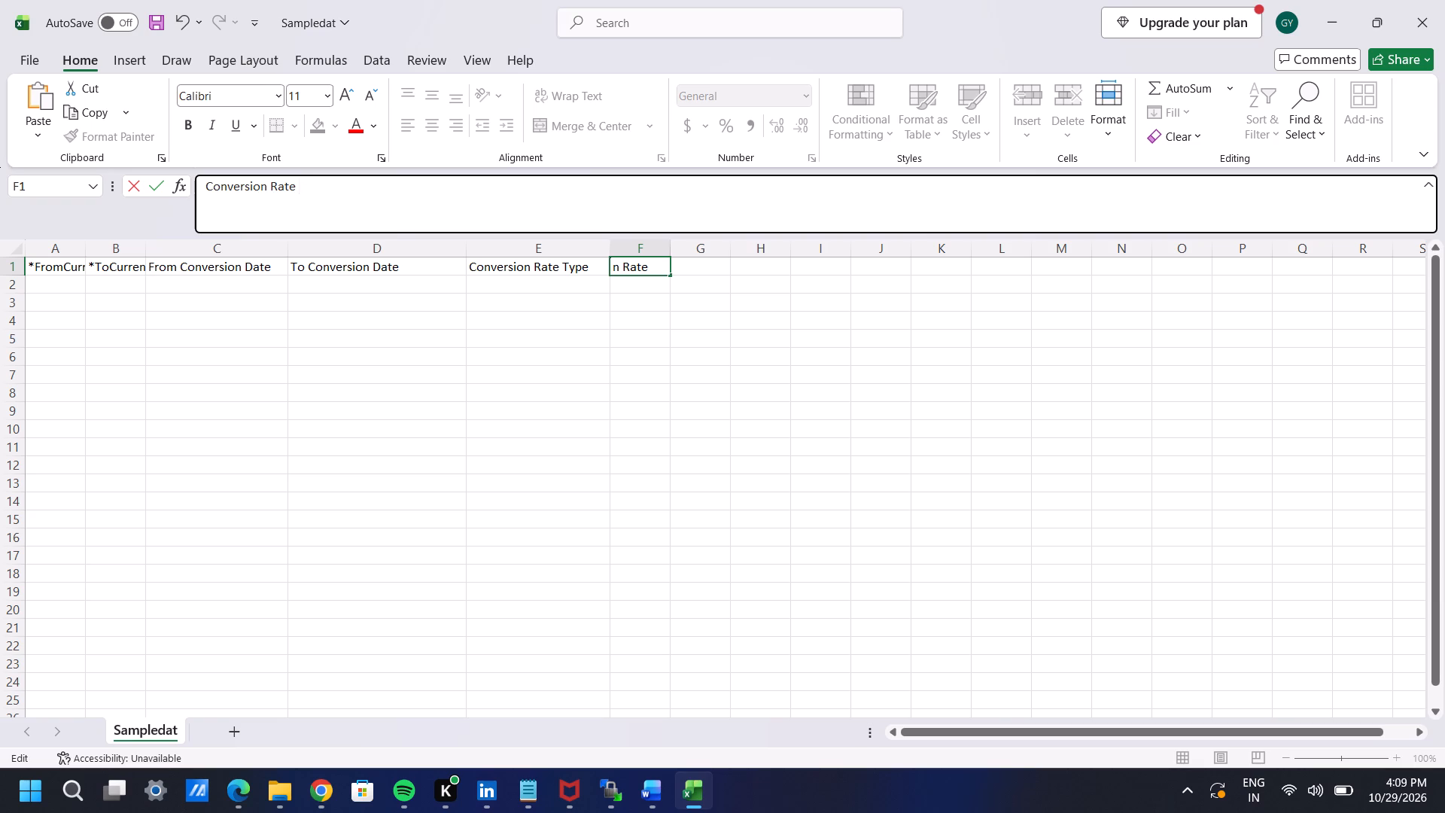
key("Left")
key("Left")
key("Left")
key("Left")
key("Left")
key("Left")
key("Left")
key("Left")
key("Left")
key("Left")
key("Left")
key("Left")
key("Left")
key("Left")
key("Left")
key("Left")
key("Left")
key("shift+asterisk")
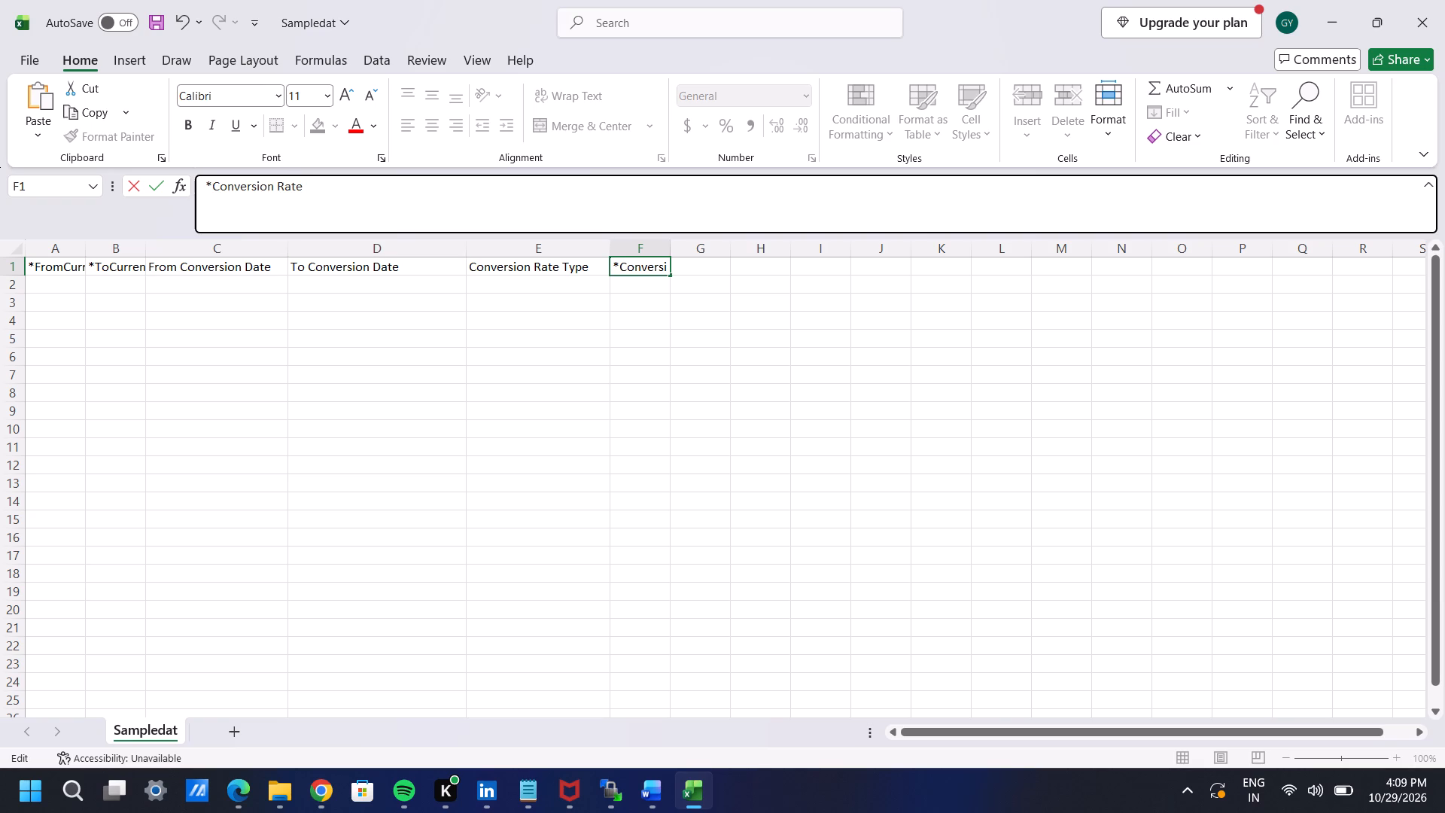
Prefix the Conversion Rate Type, To Conversion Date and From Conversion Date headers in E1, D1 and C1 with an asterisk.
left_click(538, 264)
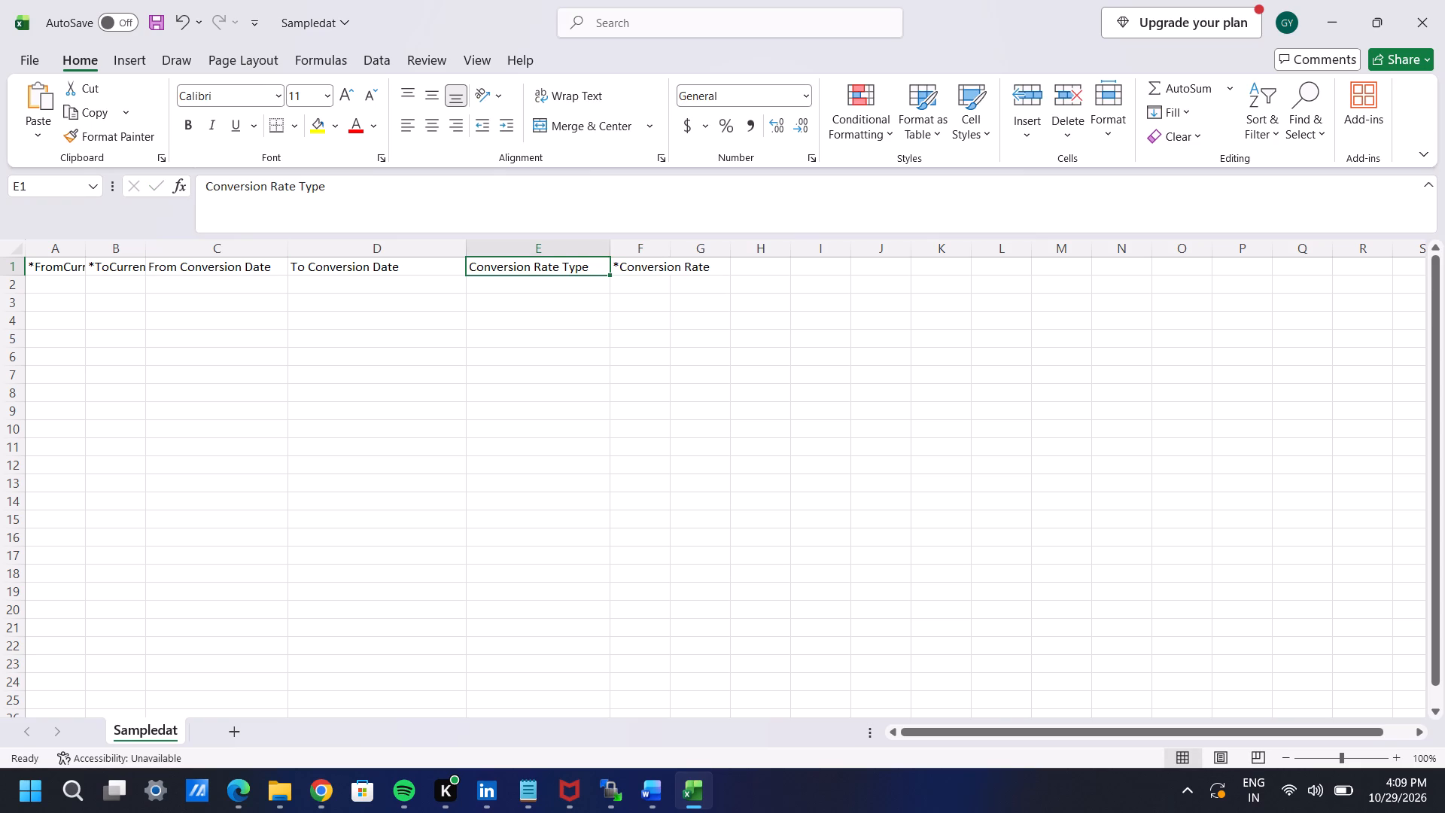
left_click(209, 185)
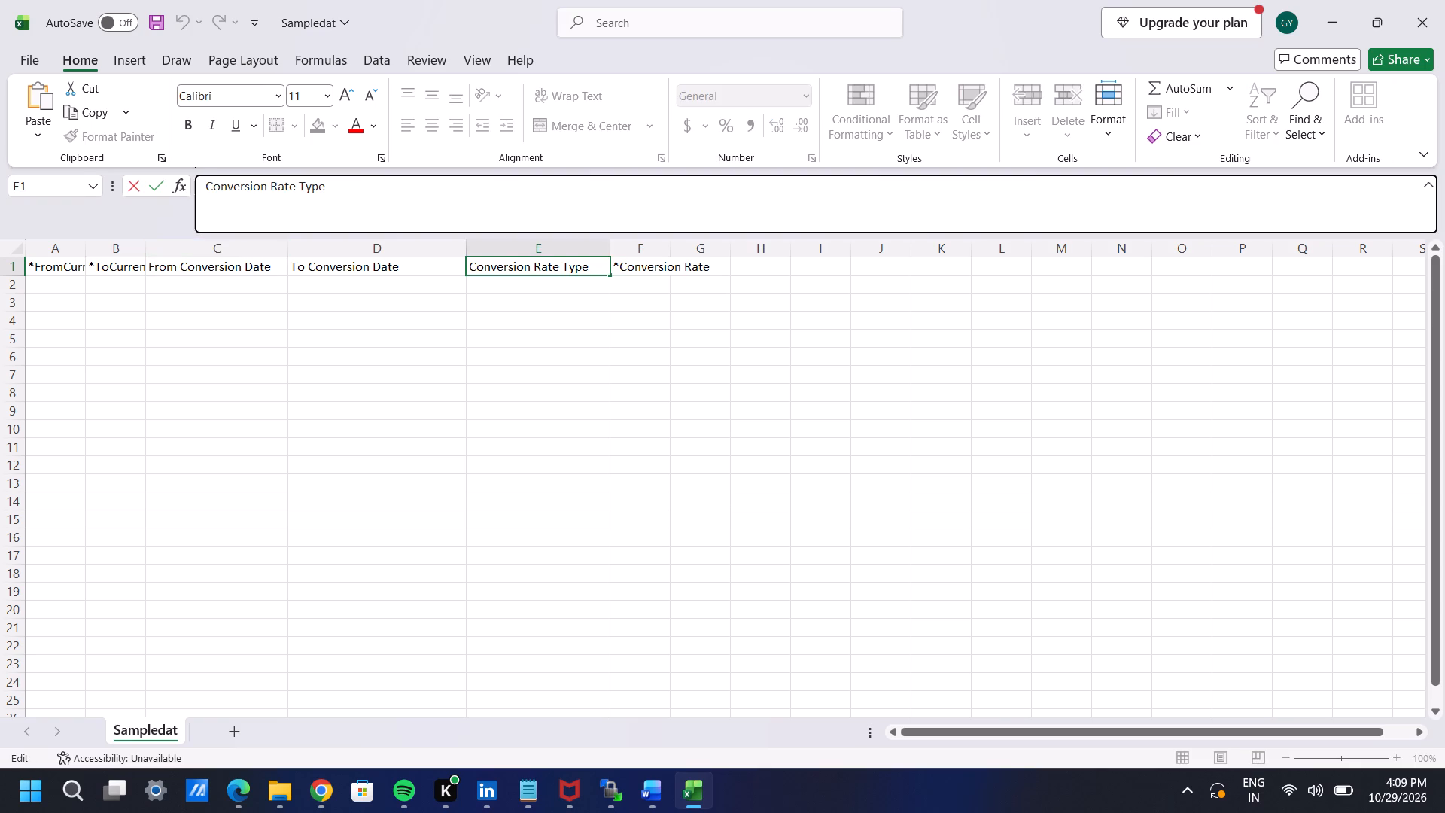
key("shift+asterisk")
left_click(432, 259)
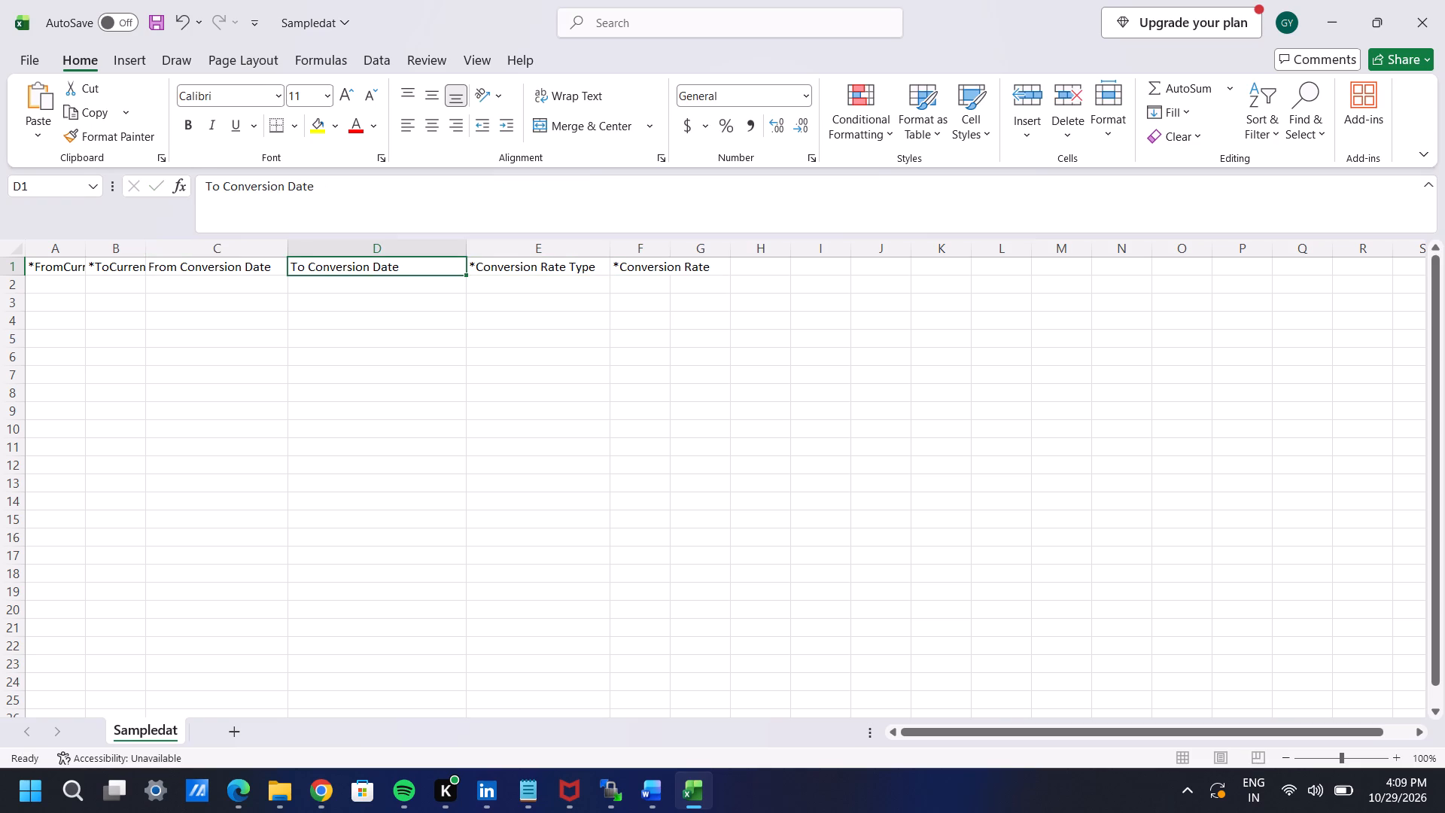
left_click(208, 181)
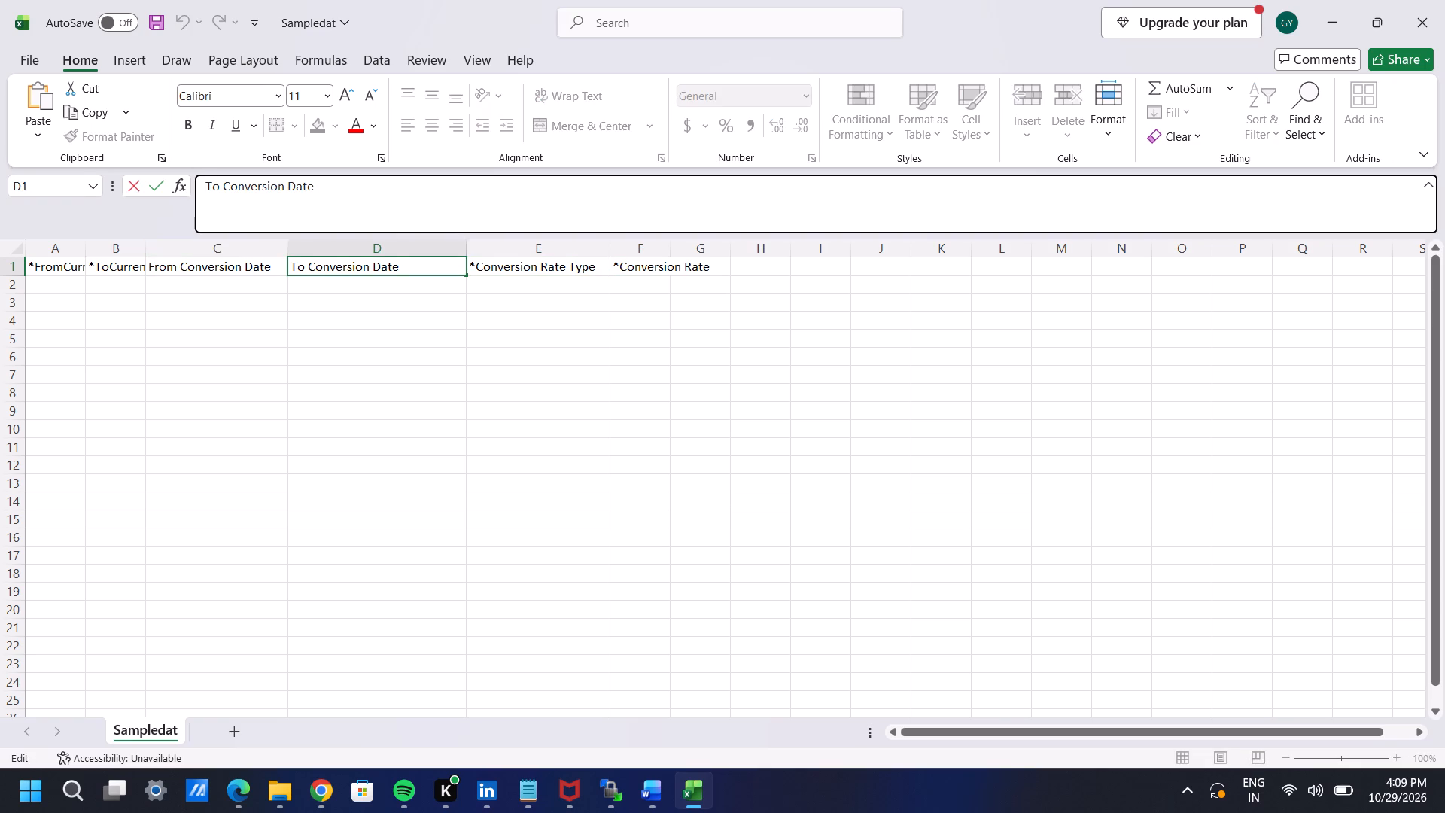
key("shift+asterisk")
left_click(254, 266)
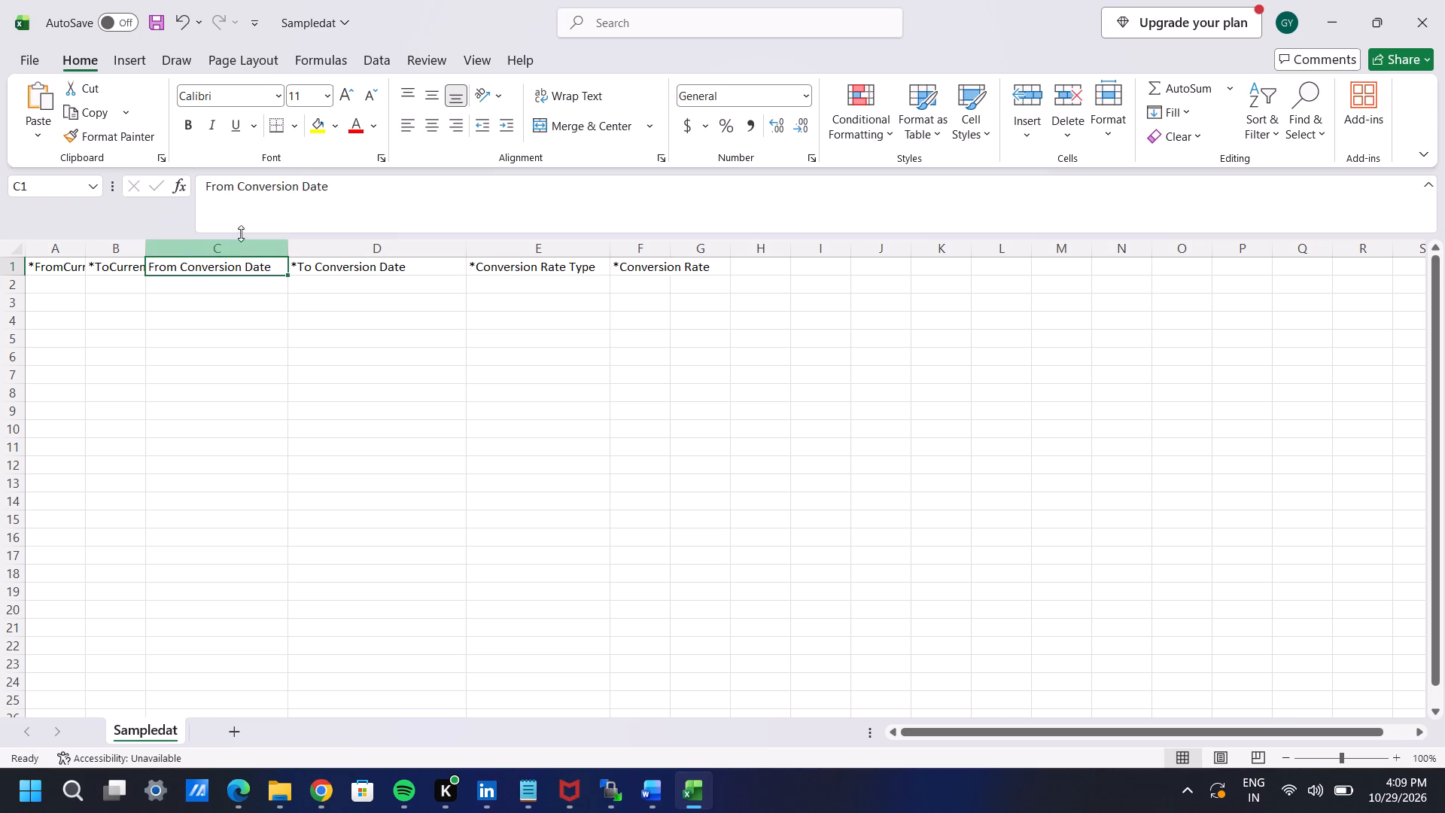
left_click(205, 184)
key("shift+asterisk")
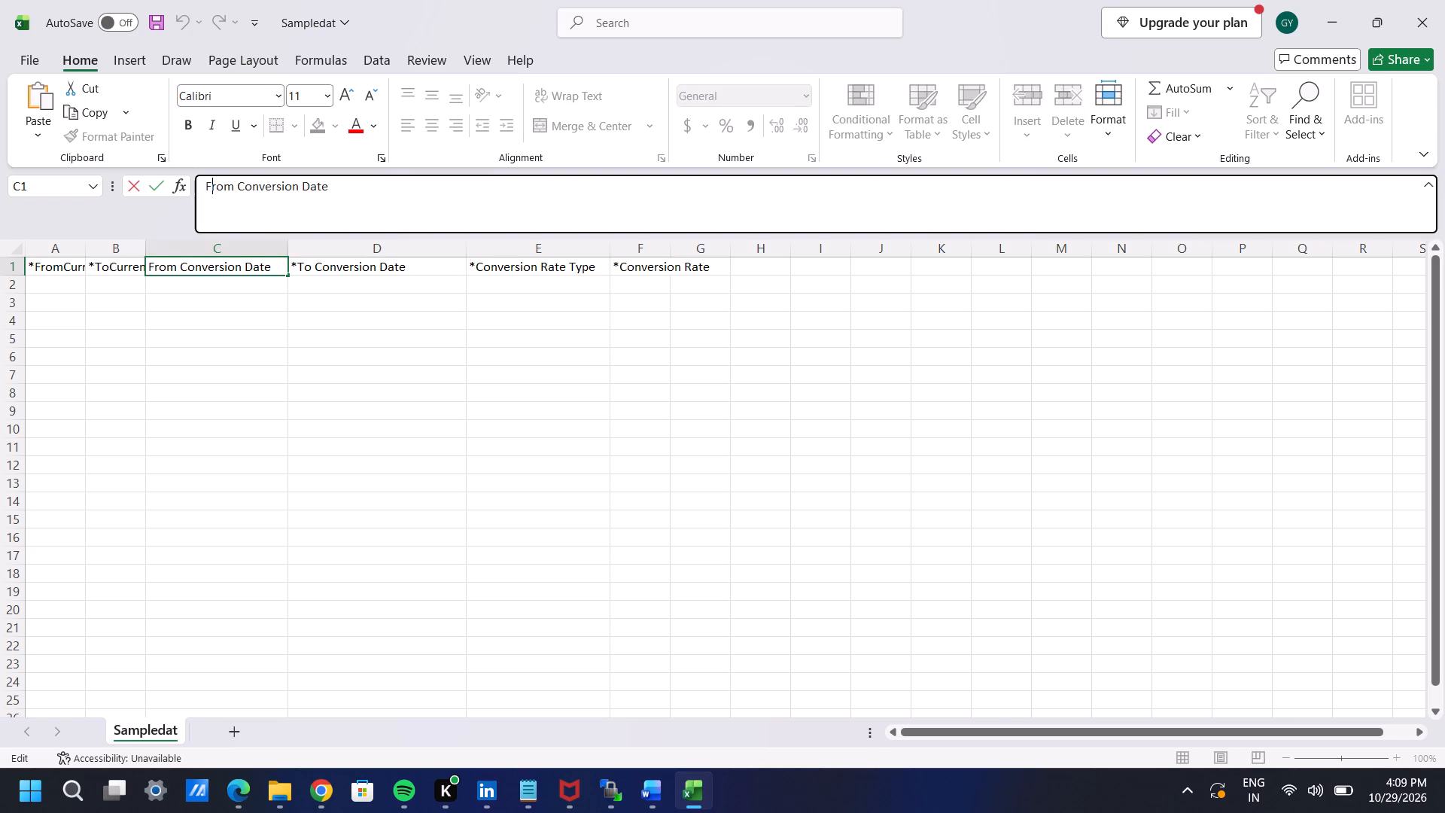
left_click(763, 264)
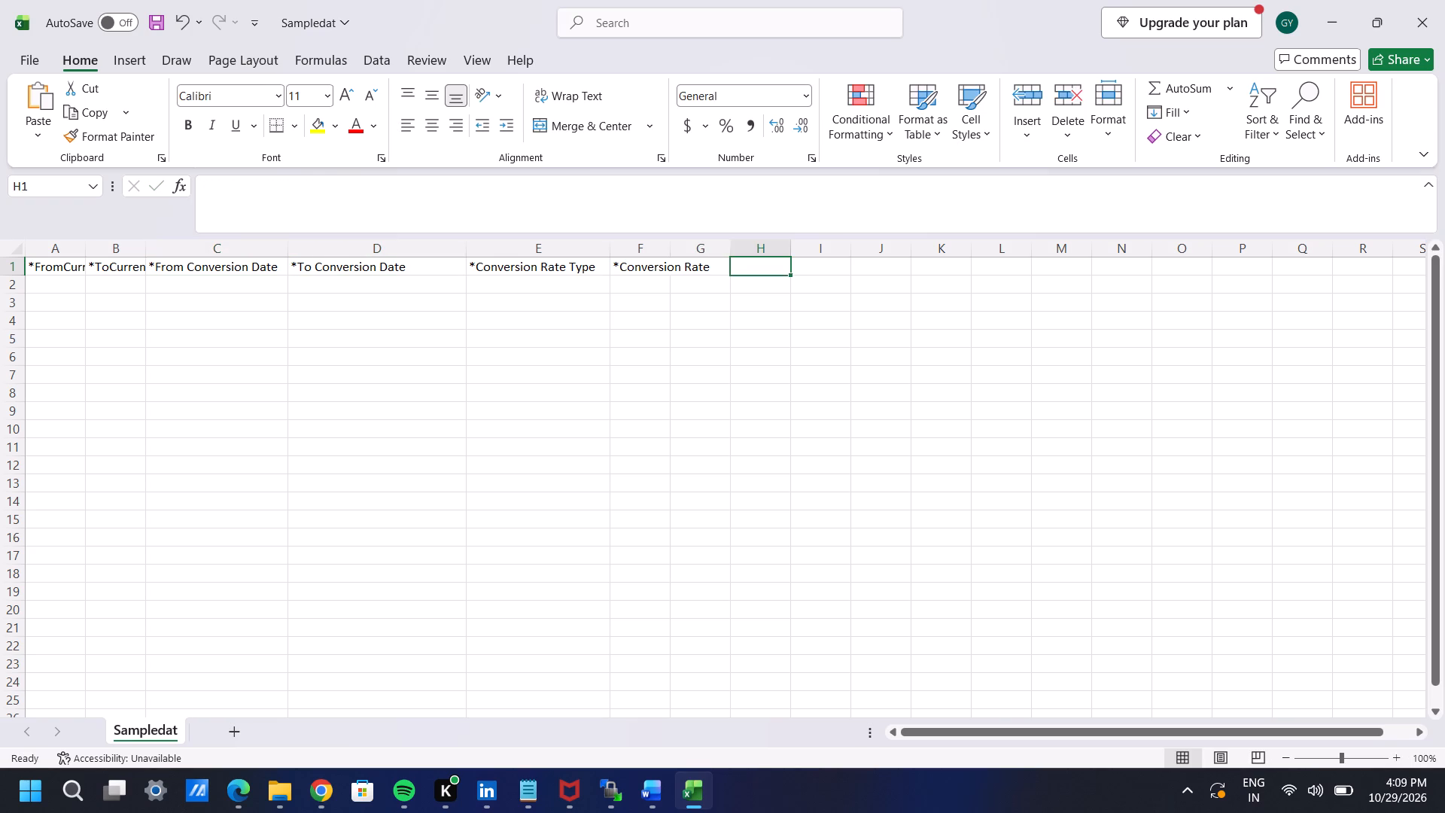
Widen column F to fit the *Conversion Rate header.
left_click_drag(667, 249, 770, 249)
Enter the header *Inverse Rate in cell G1.
left_click(786, 266)
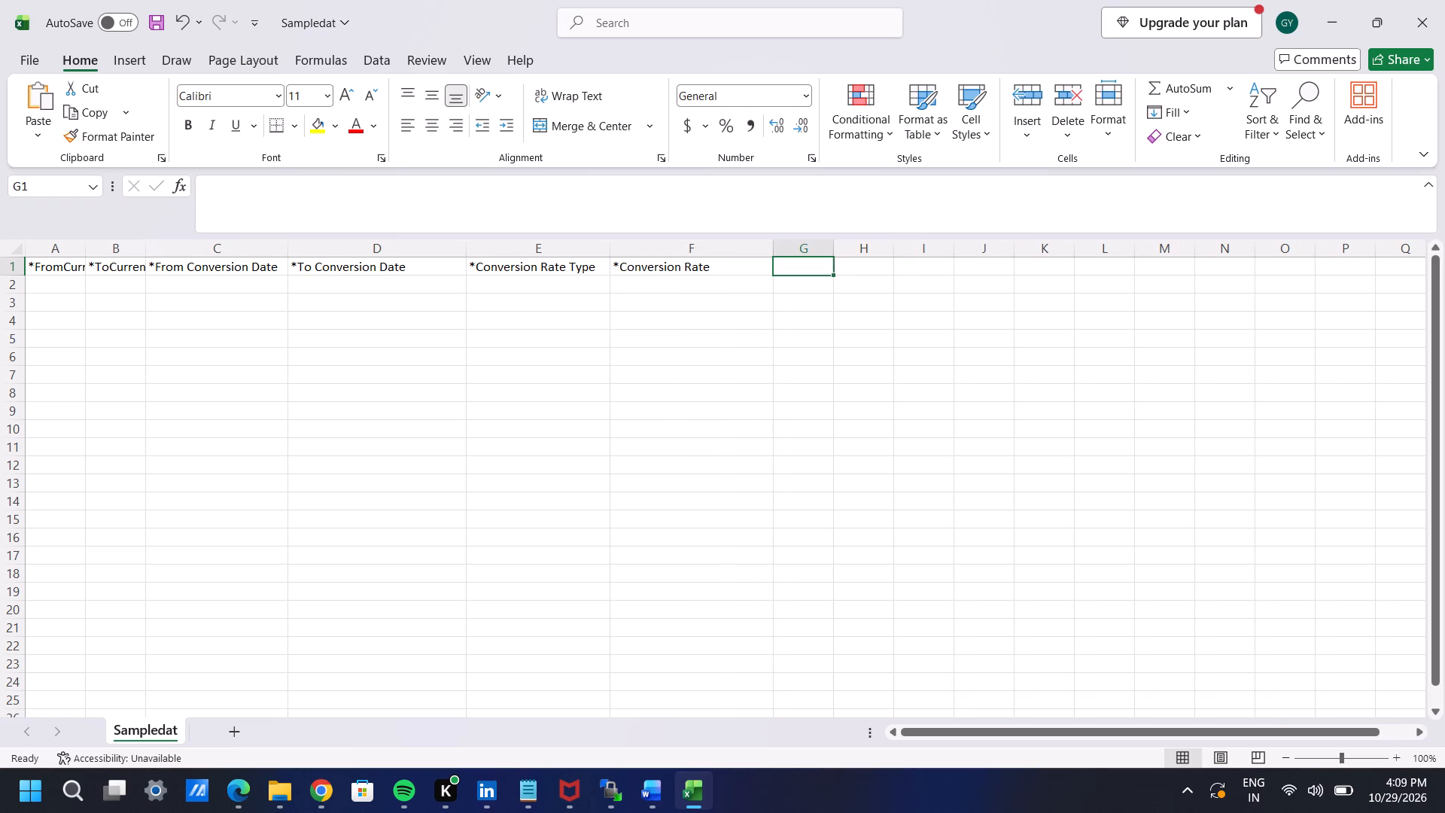
left_click(577, 213)
key("shift+asterisk")
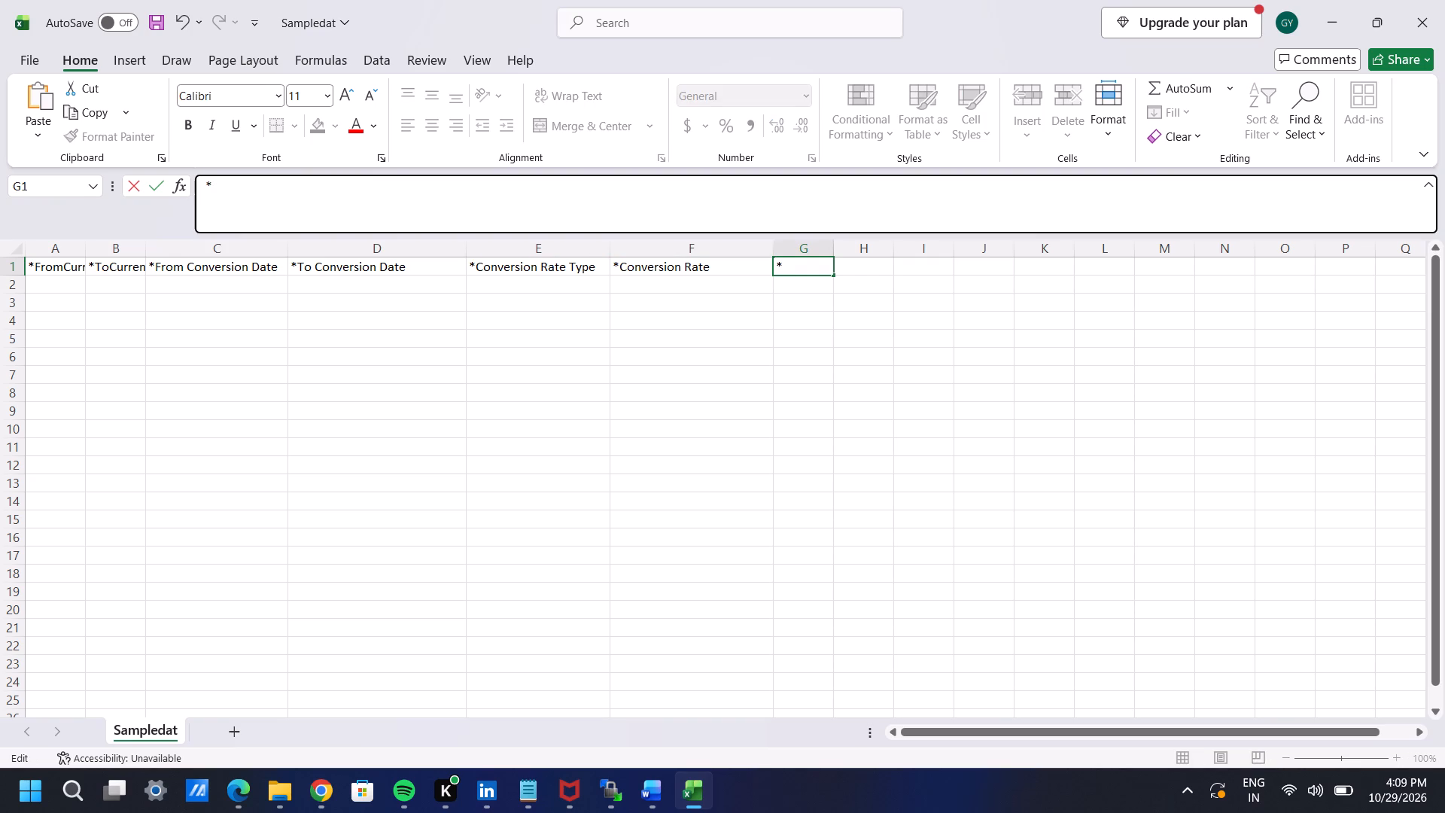
type("Inverse R")
key("BackSpace")
key("BackSpace")
key("BackSpace")
type("e Rate")
left_click(394, 196)
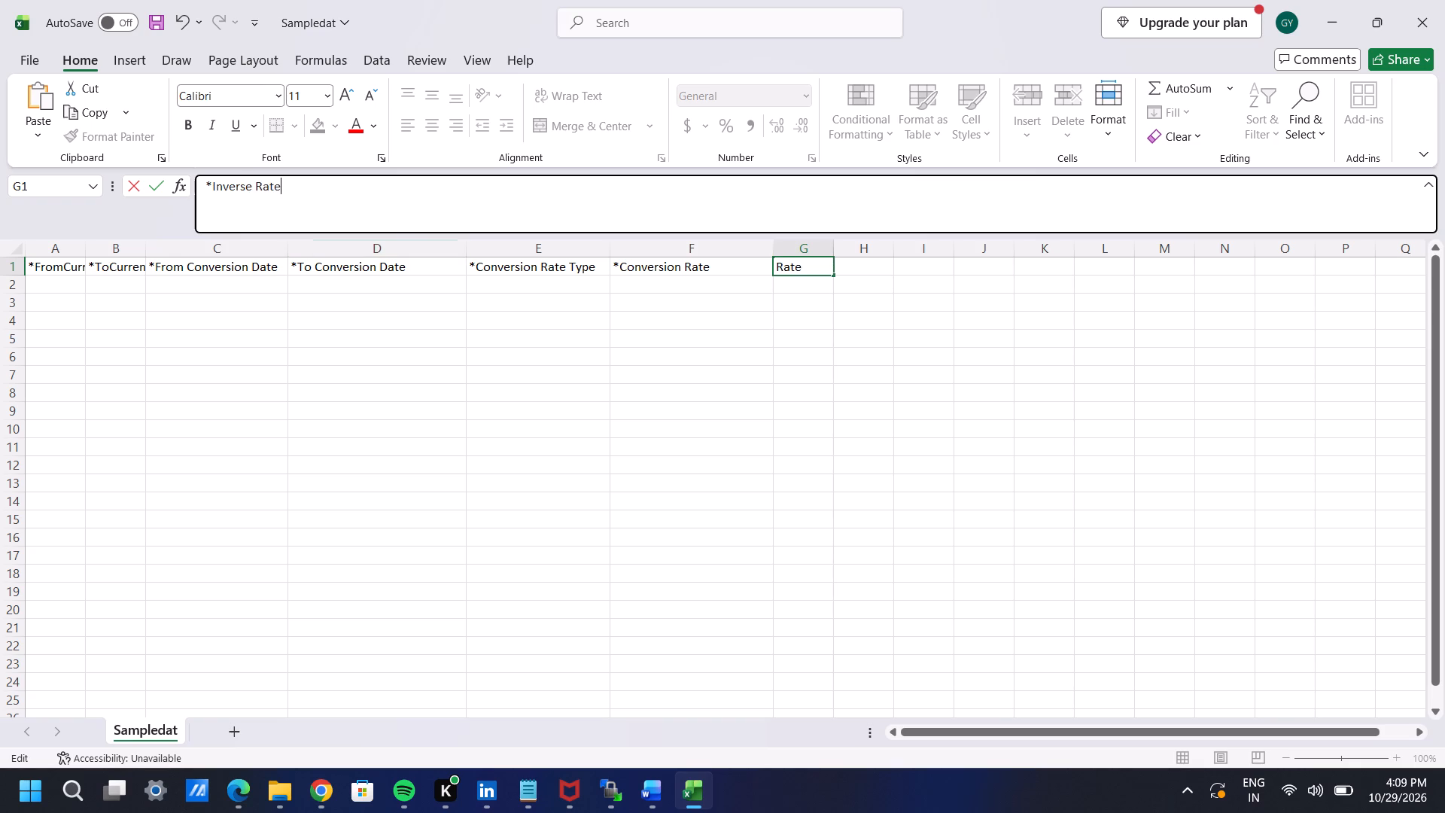
Enter the from and to currency codes: USD and IND in row 2, ABC and CBA in row 3.
left_click(49, 288)
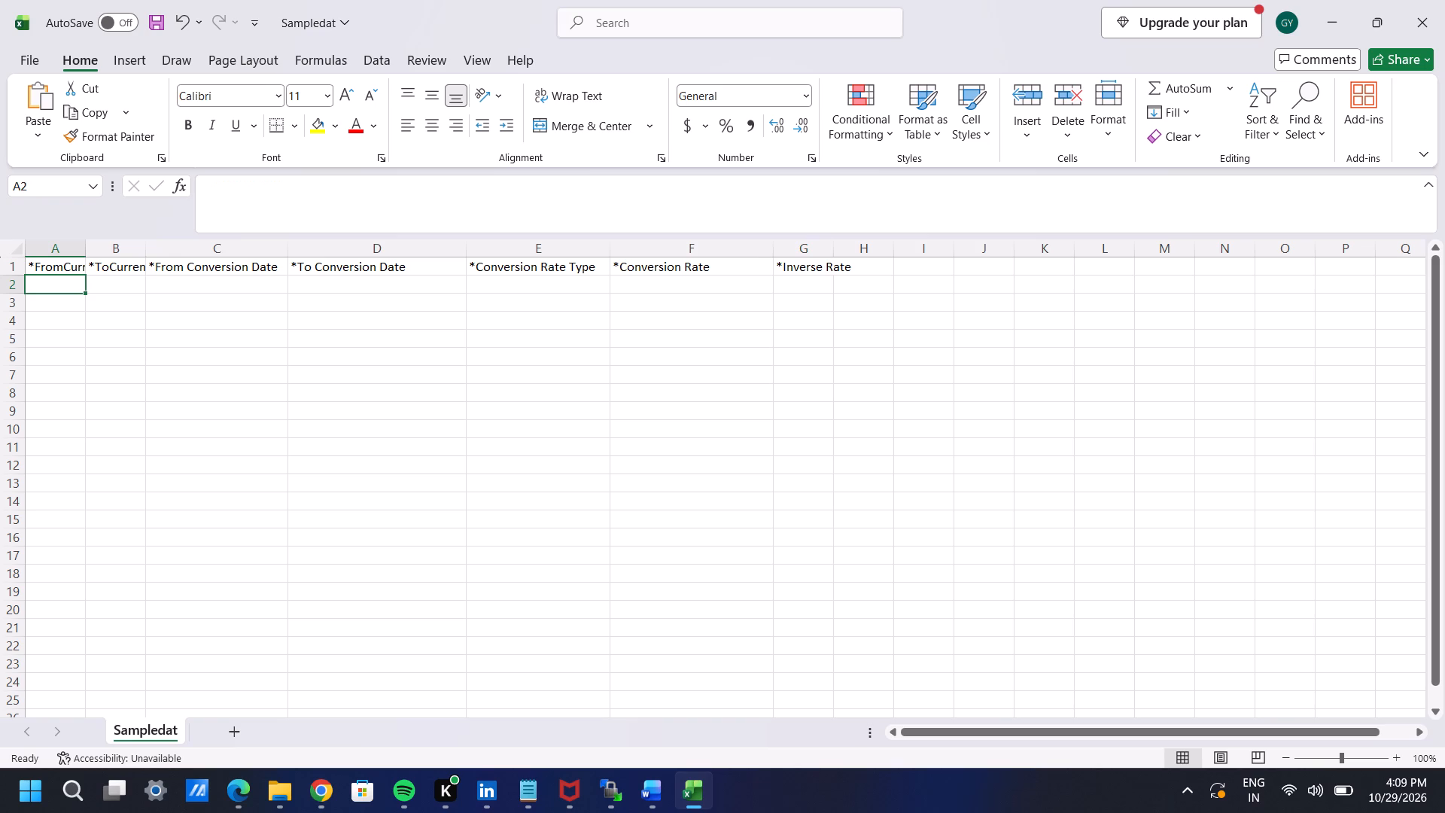
key("shift+u")
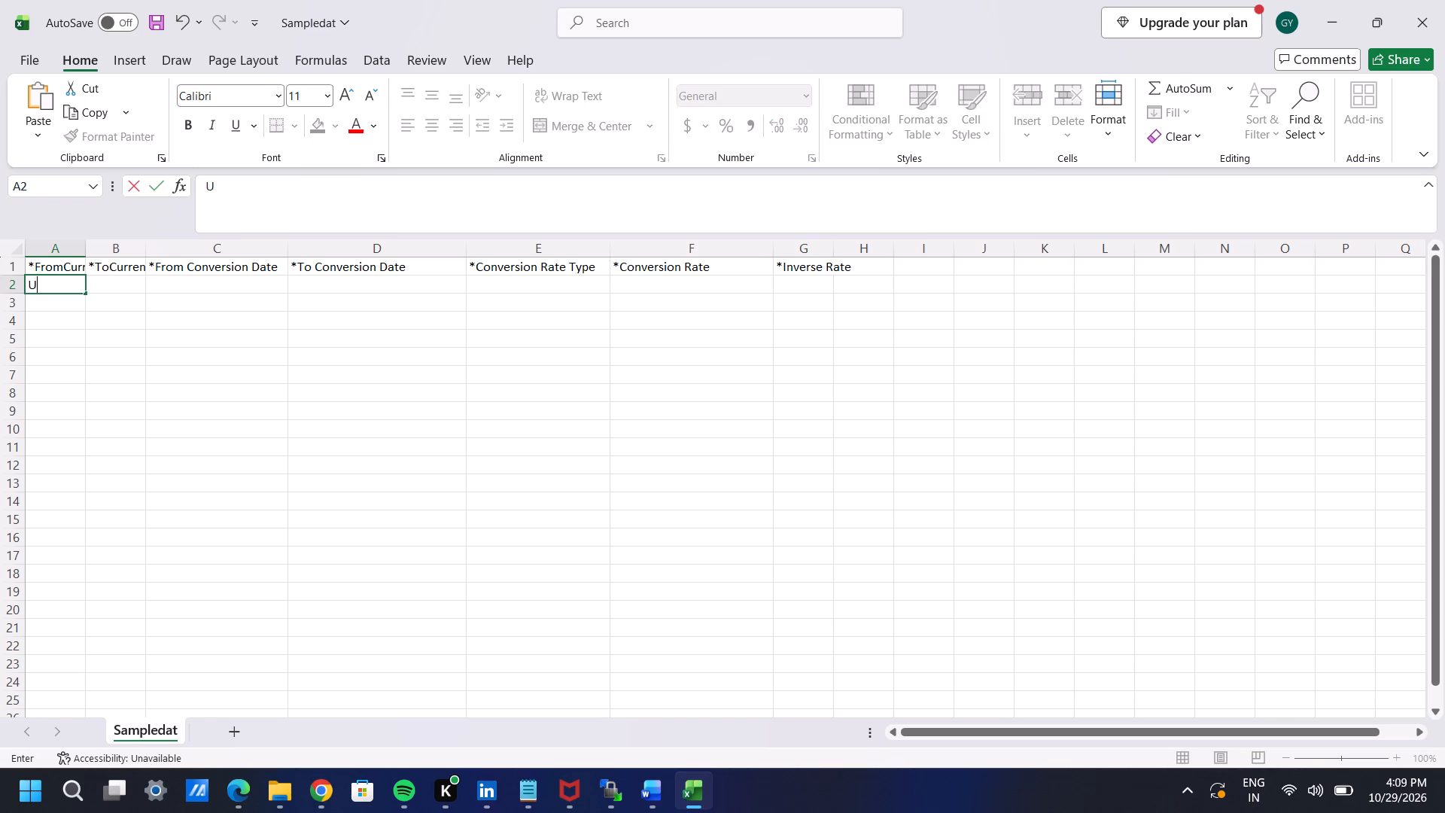
type("sd")
key("BackSpace")
type("SD")
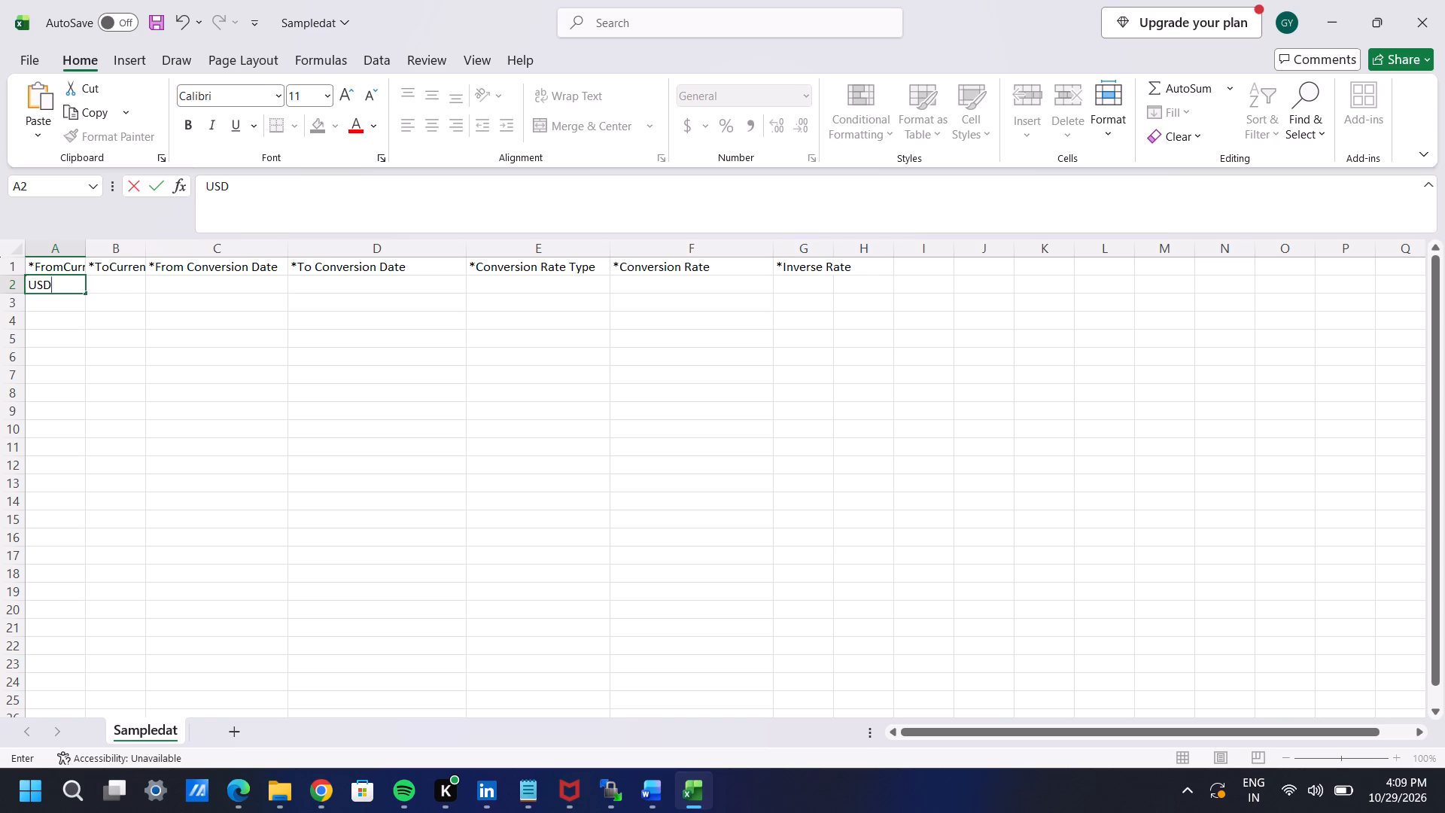
left_click(111, 285)
type("IND")
left_click(37, 308)
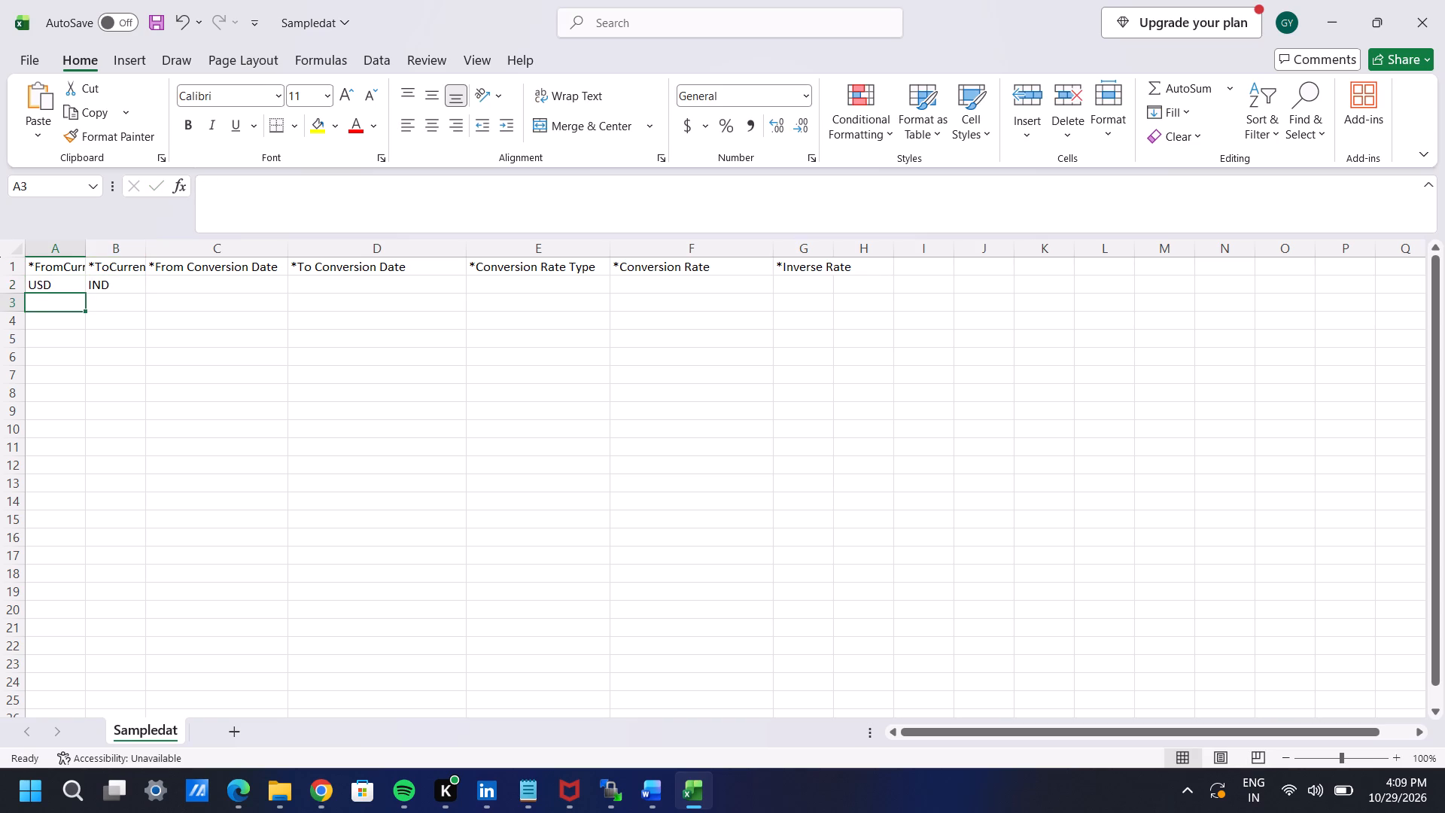
type("ABC")
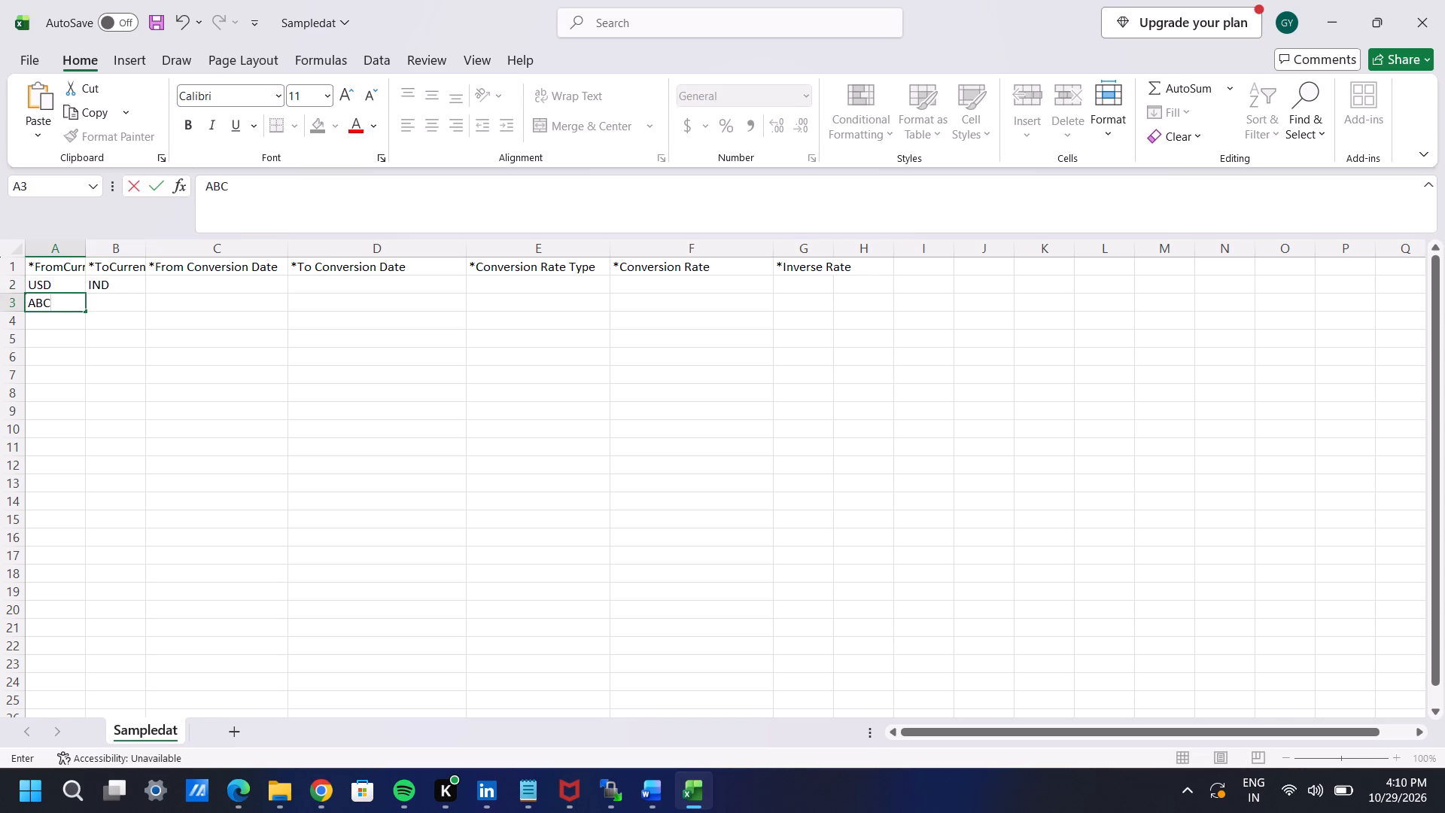
left_click(134, 304)
type("CBA")
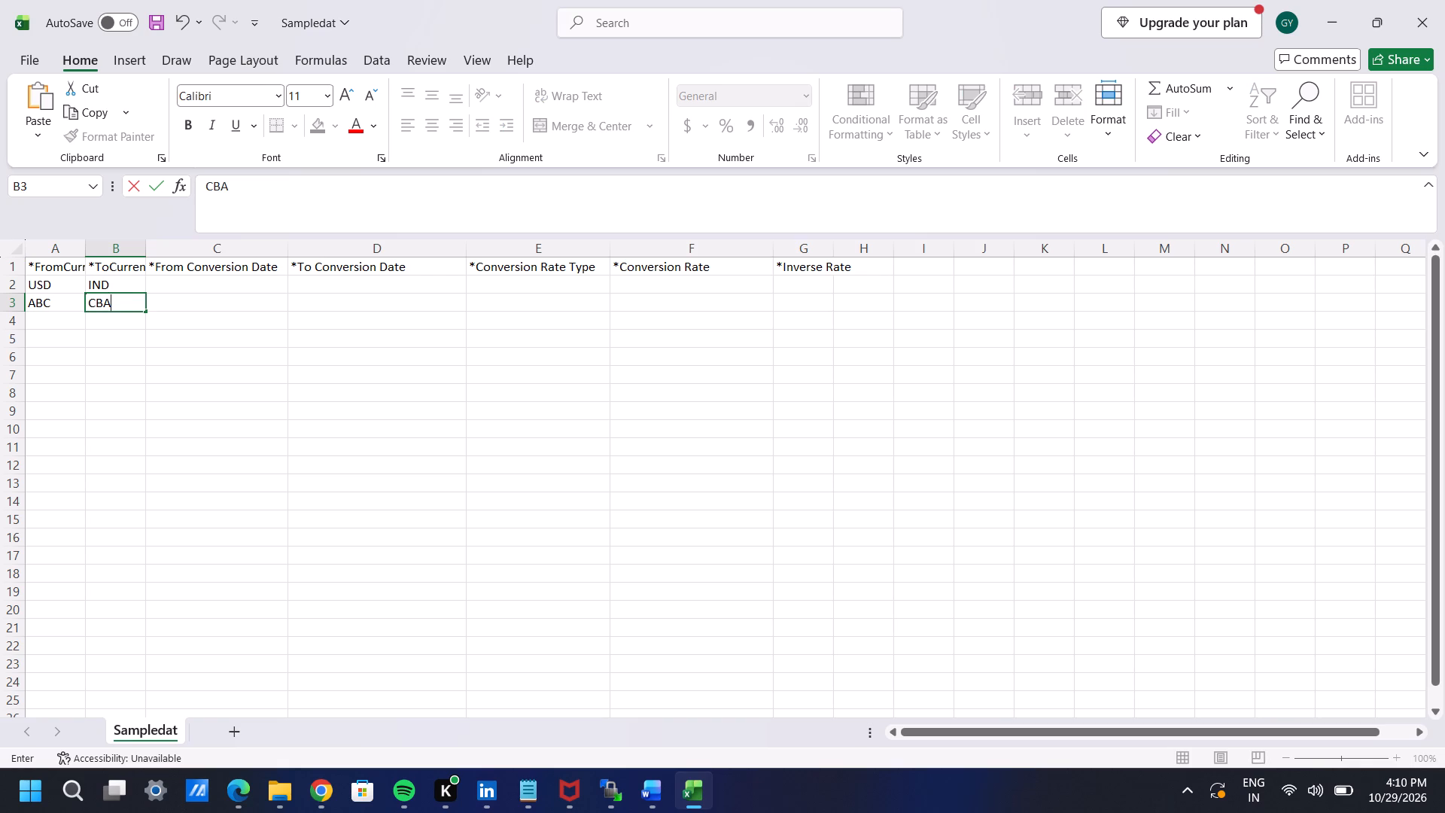
Enter 2026/10/28 as the From Conversion Date in cell C2.
left_click(213, 285)
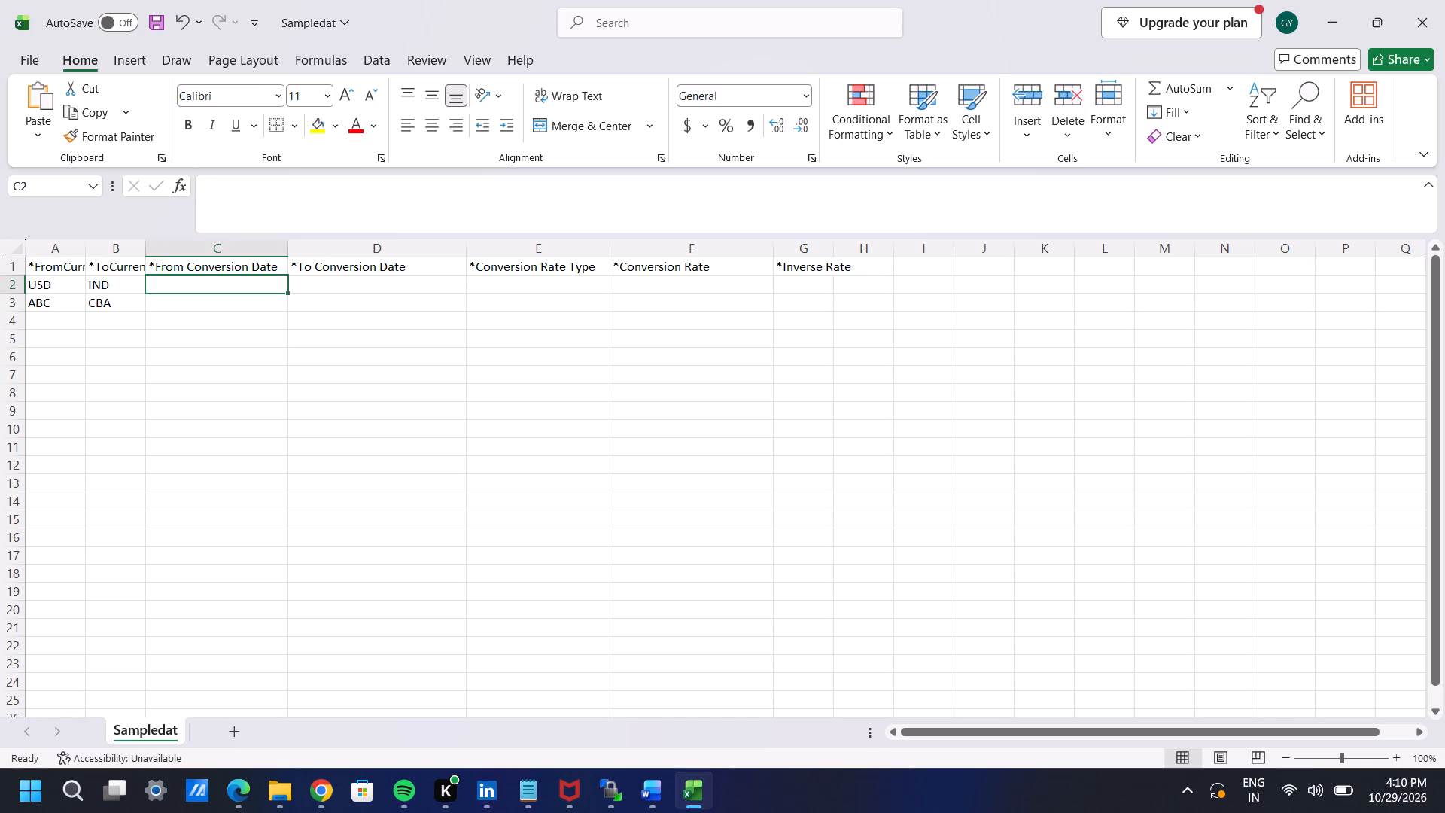
type("202")
key("6")
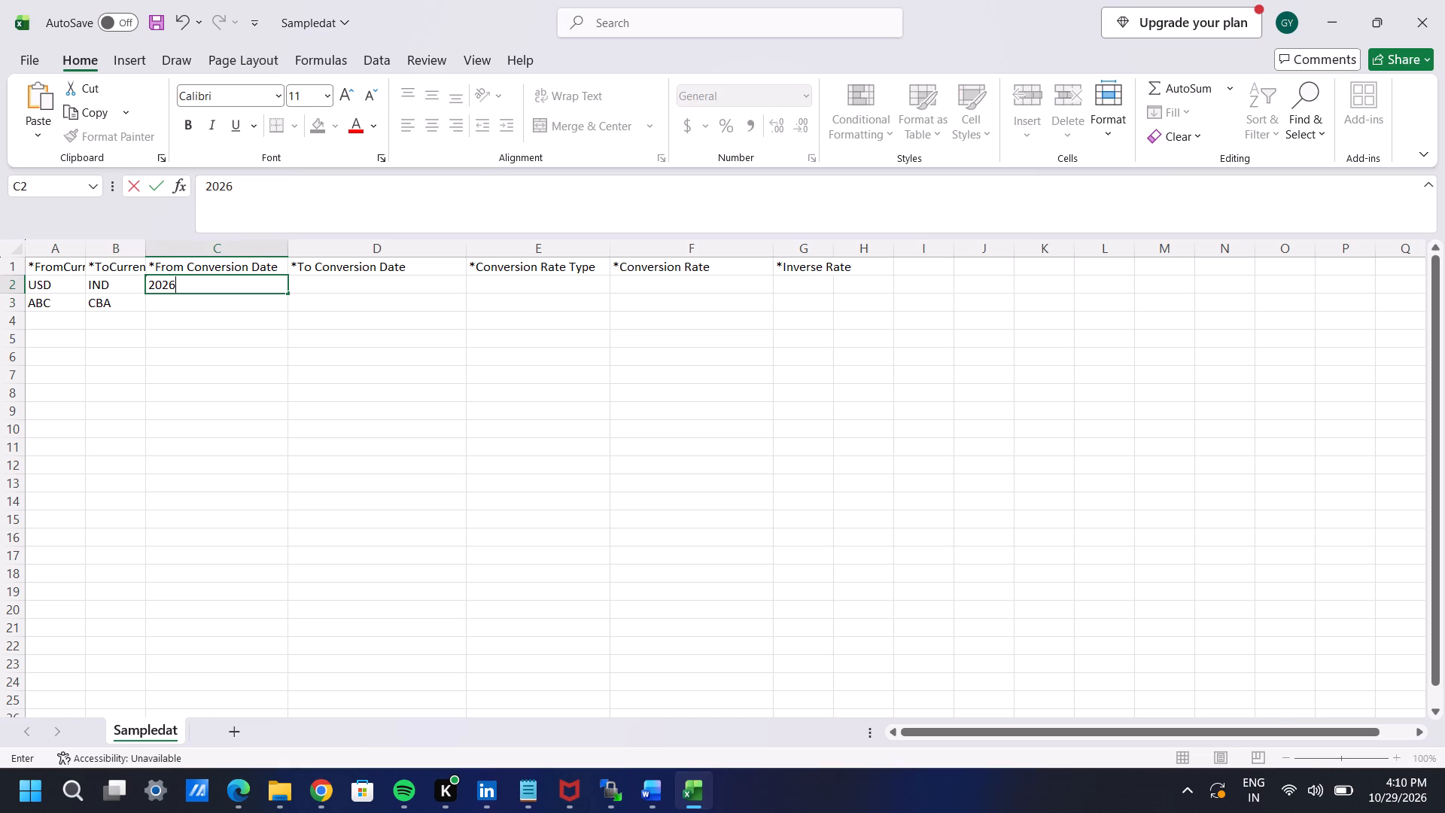
key("slash")
type("10")
type("/28")
Copy the C2 date into cell C3 and change its month so the date is 11/28/2026.
left_click_drag(336, 200, 183, 195)
key("ctrl+c")
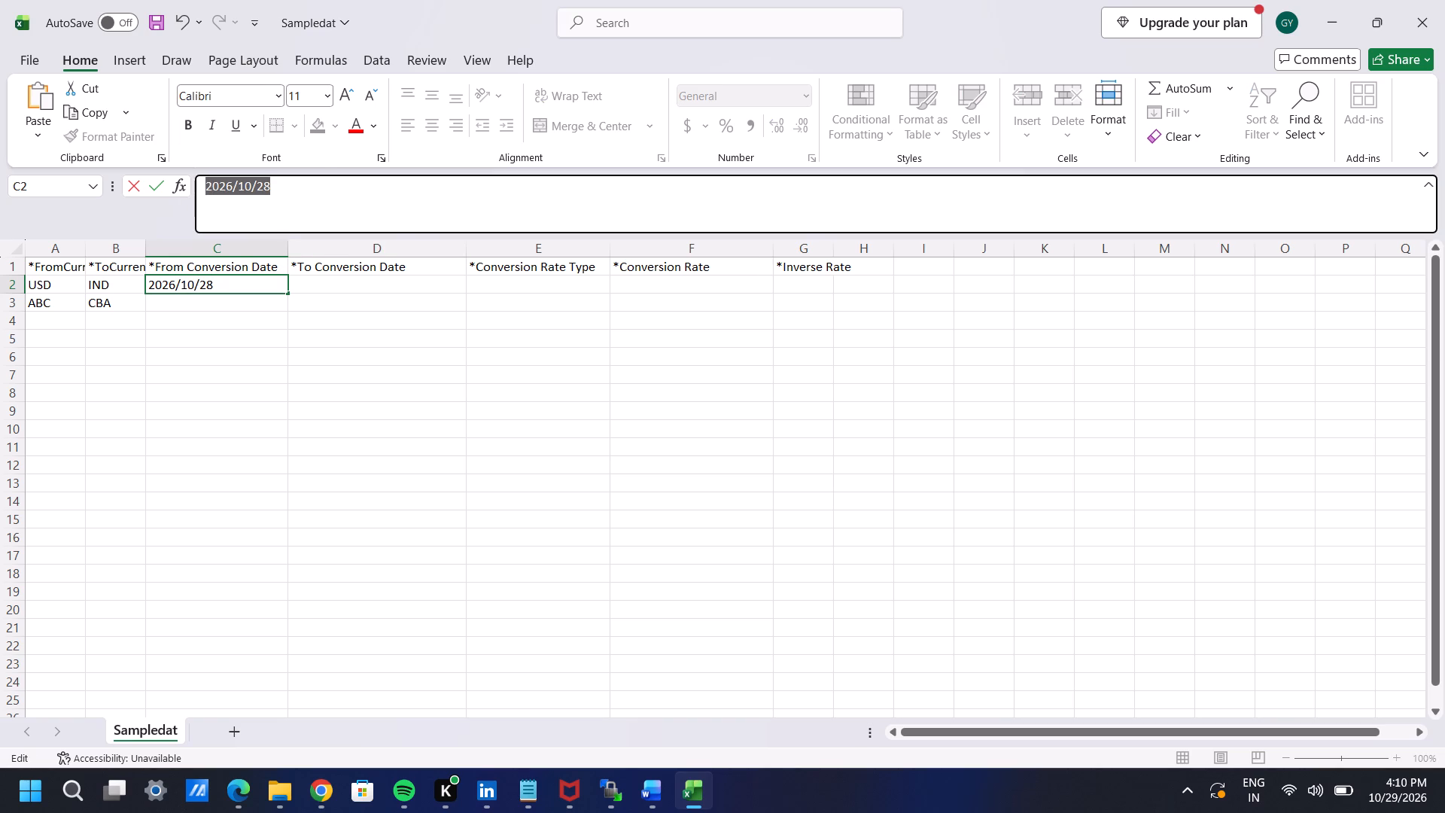
left_click(190, 303)
key("ctrl+v")
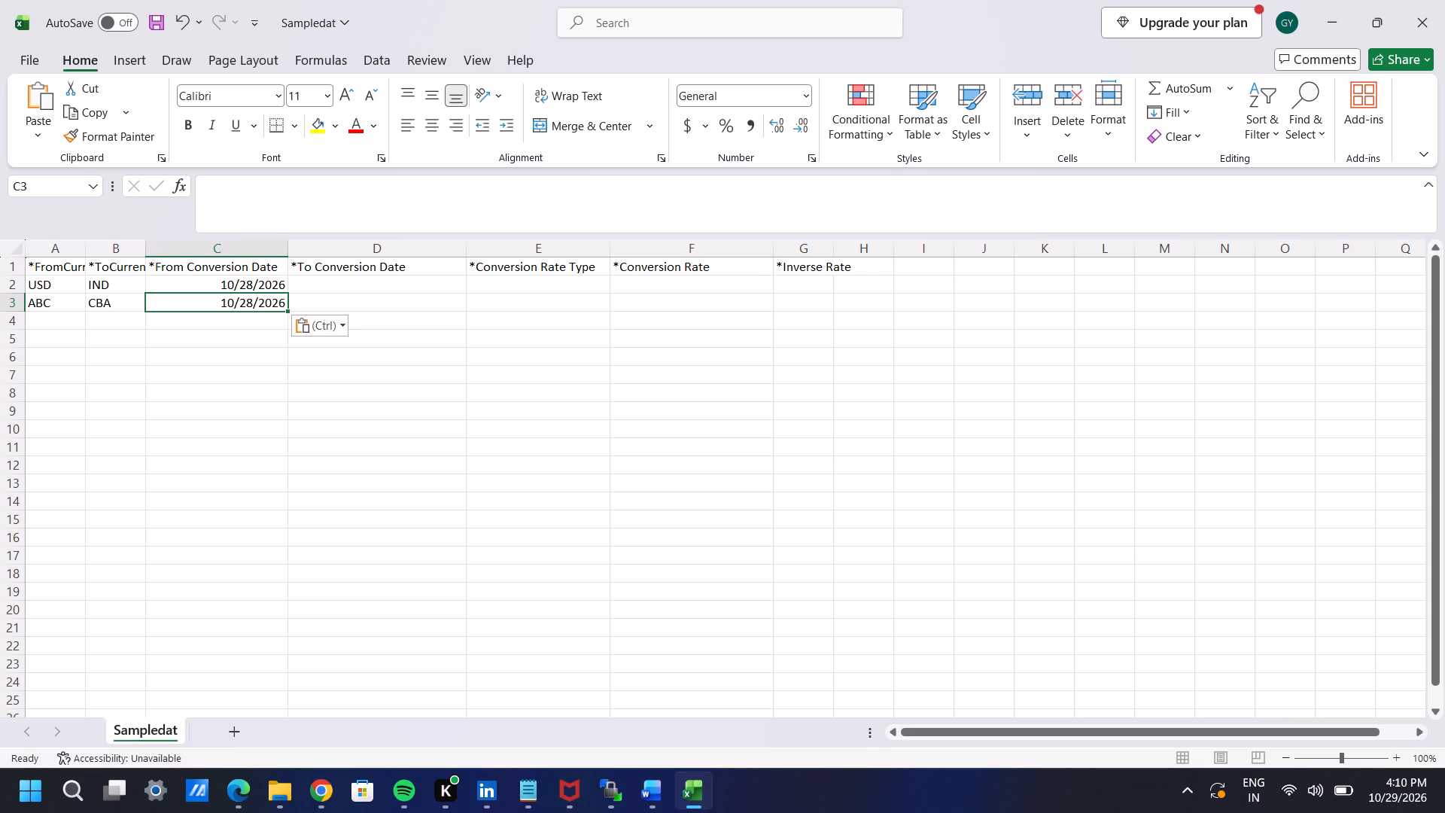
left_click(220, 181)
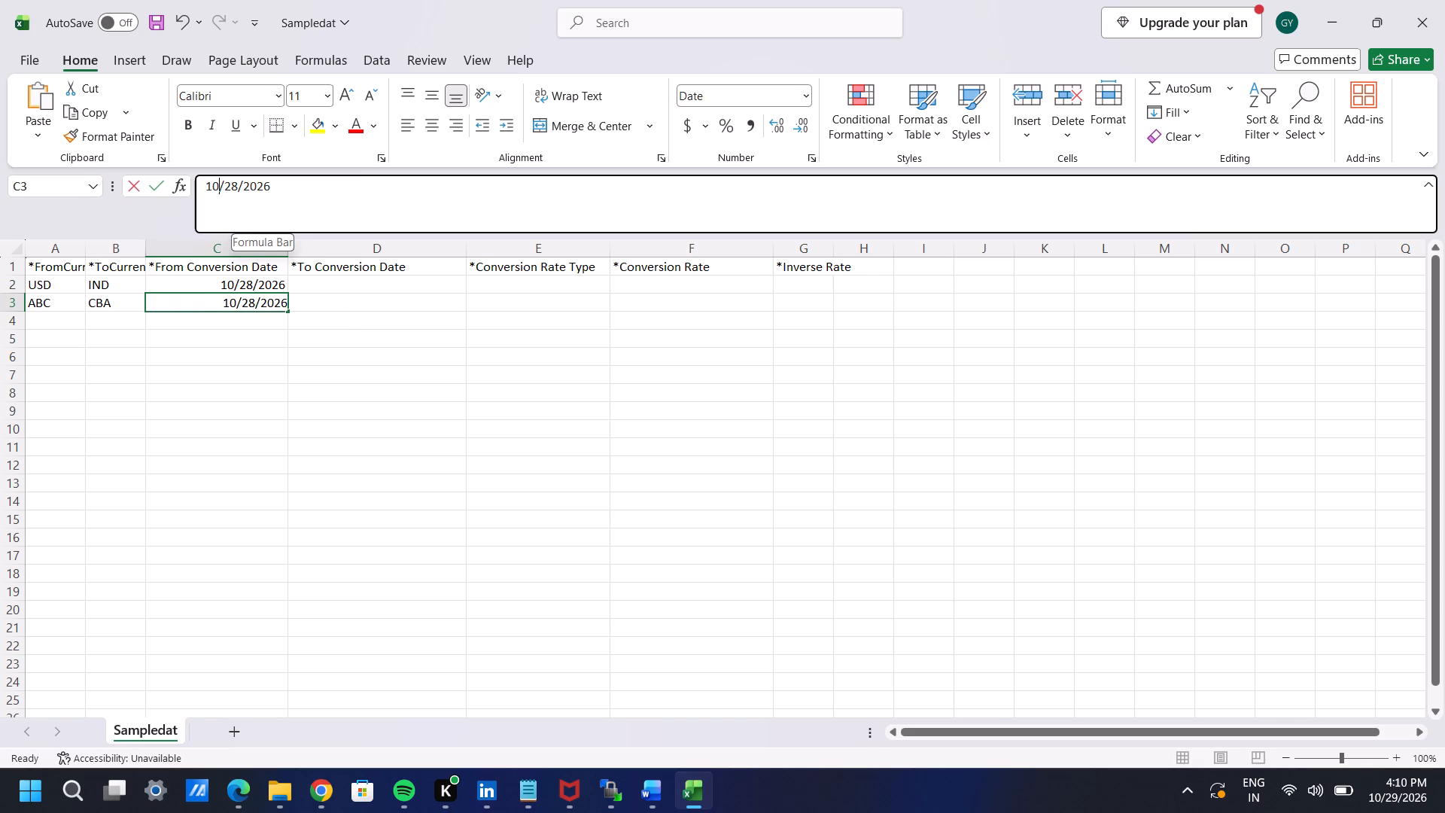
key("BackSpace")
key("1")
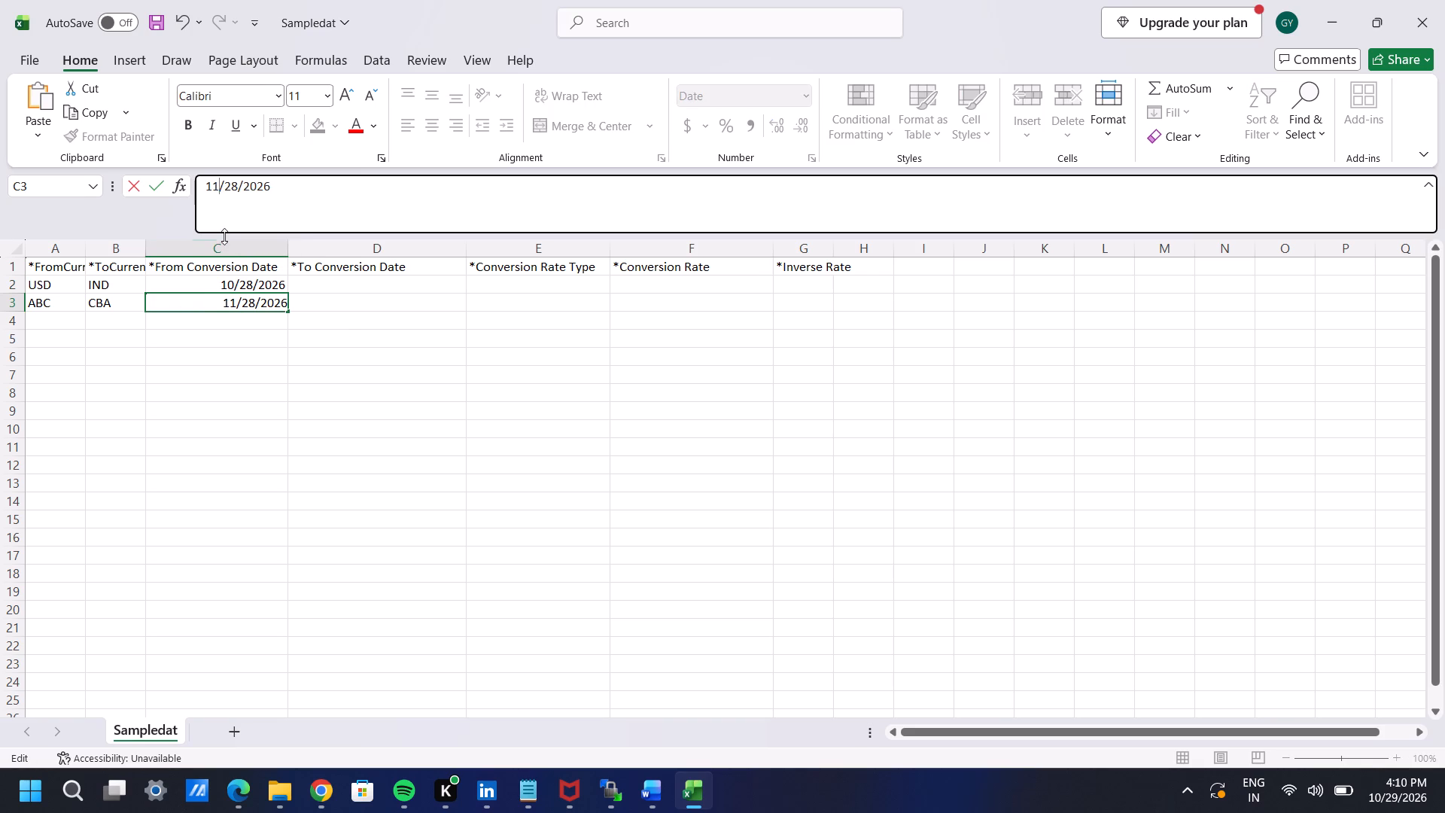
left_click(306, 181)
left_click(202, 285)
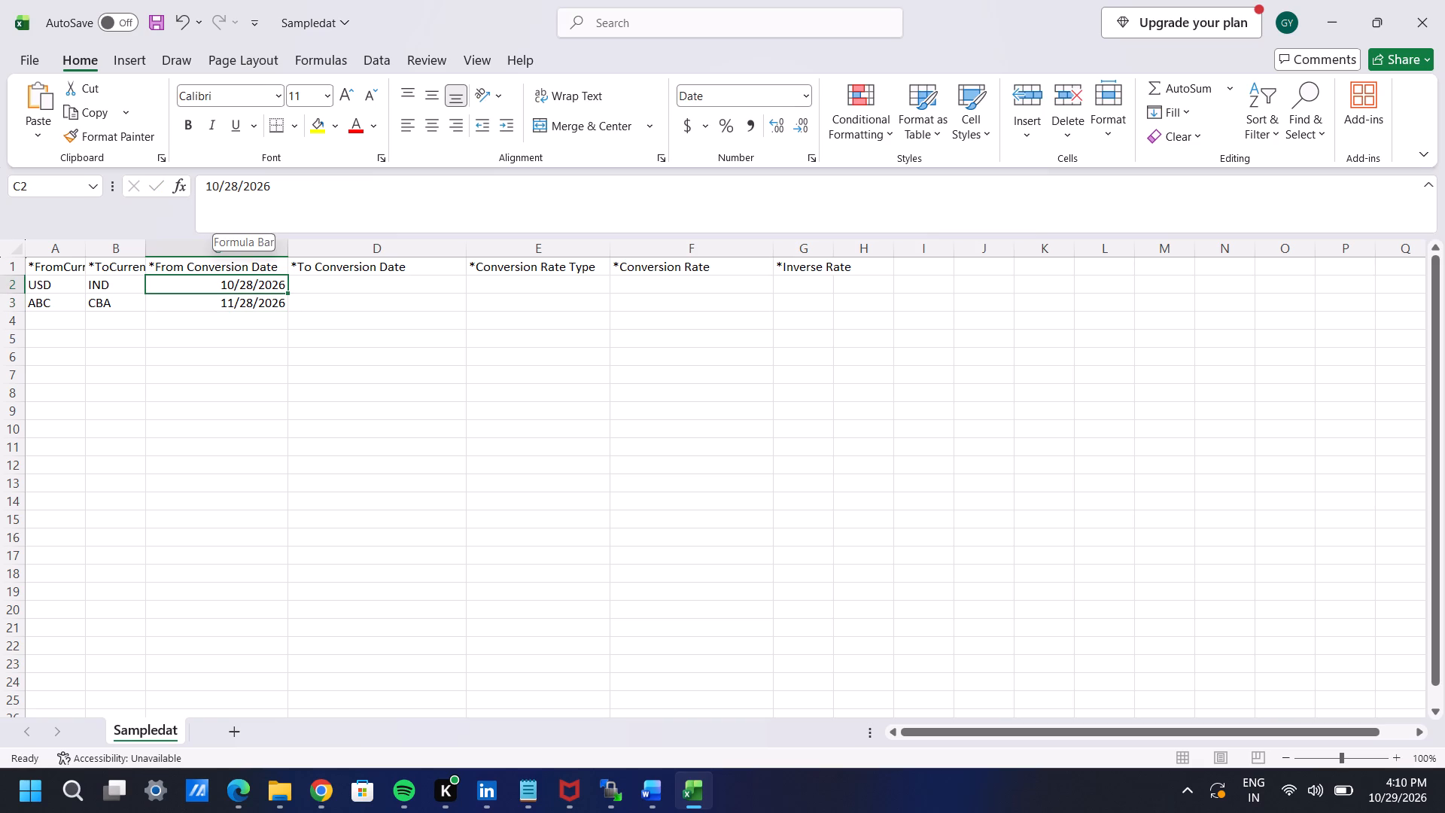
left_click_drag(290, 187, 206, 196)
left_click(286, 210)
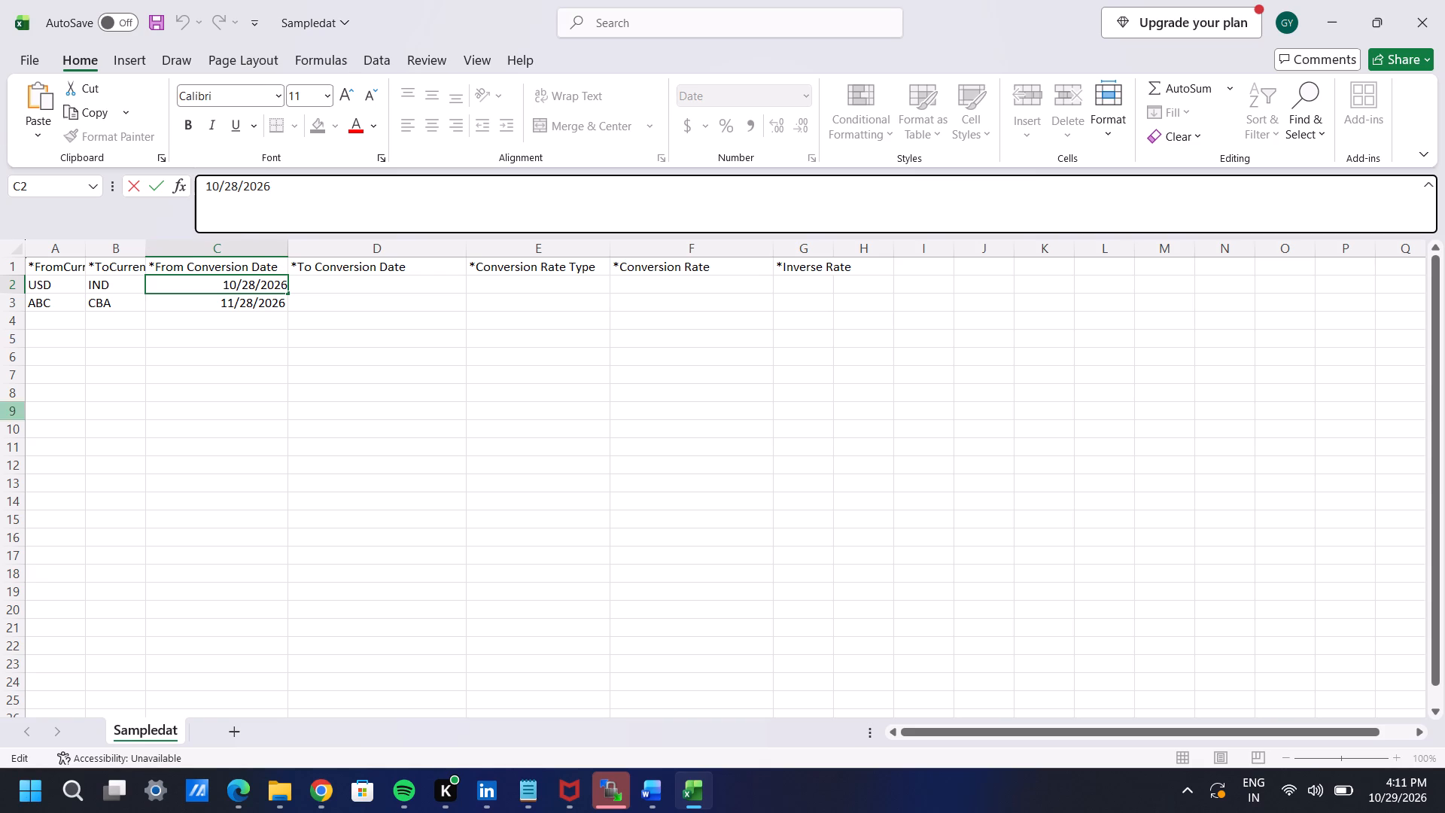
Copy the whole header row 1 of the Sampledat sheet.
left_click(9, 267)
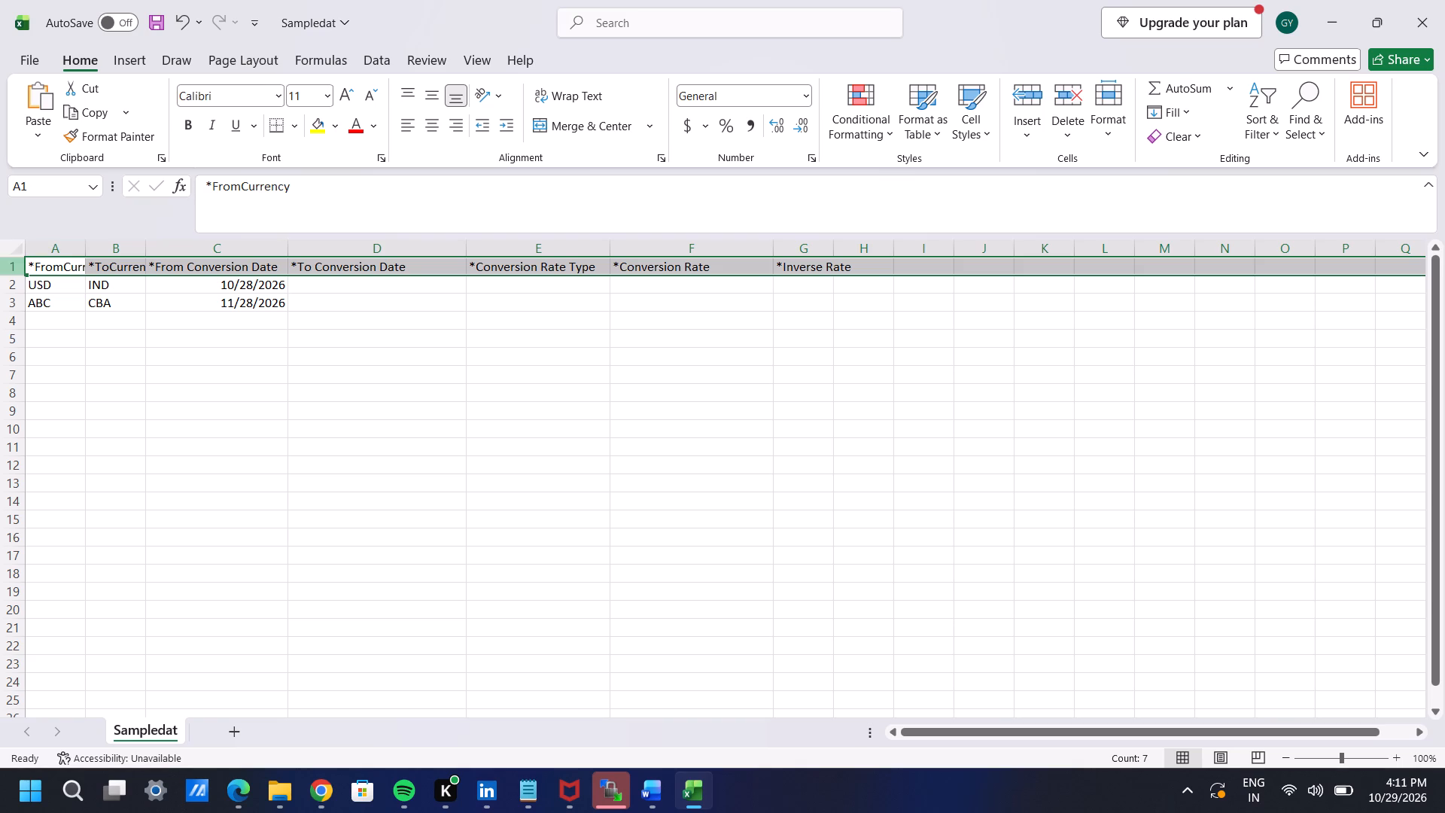
key("ctrl+c")
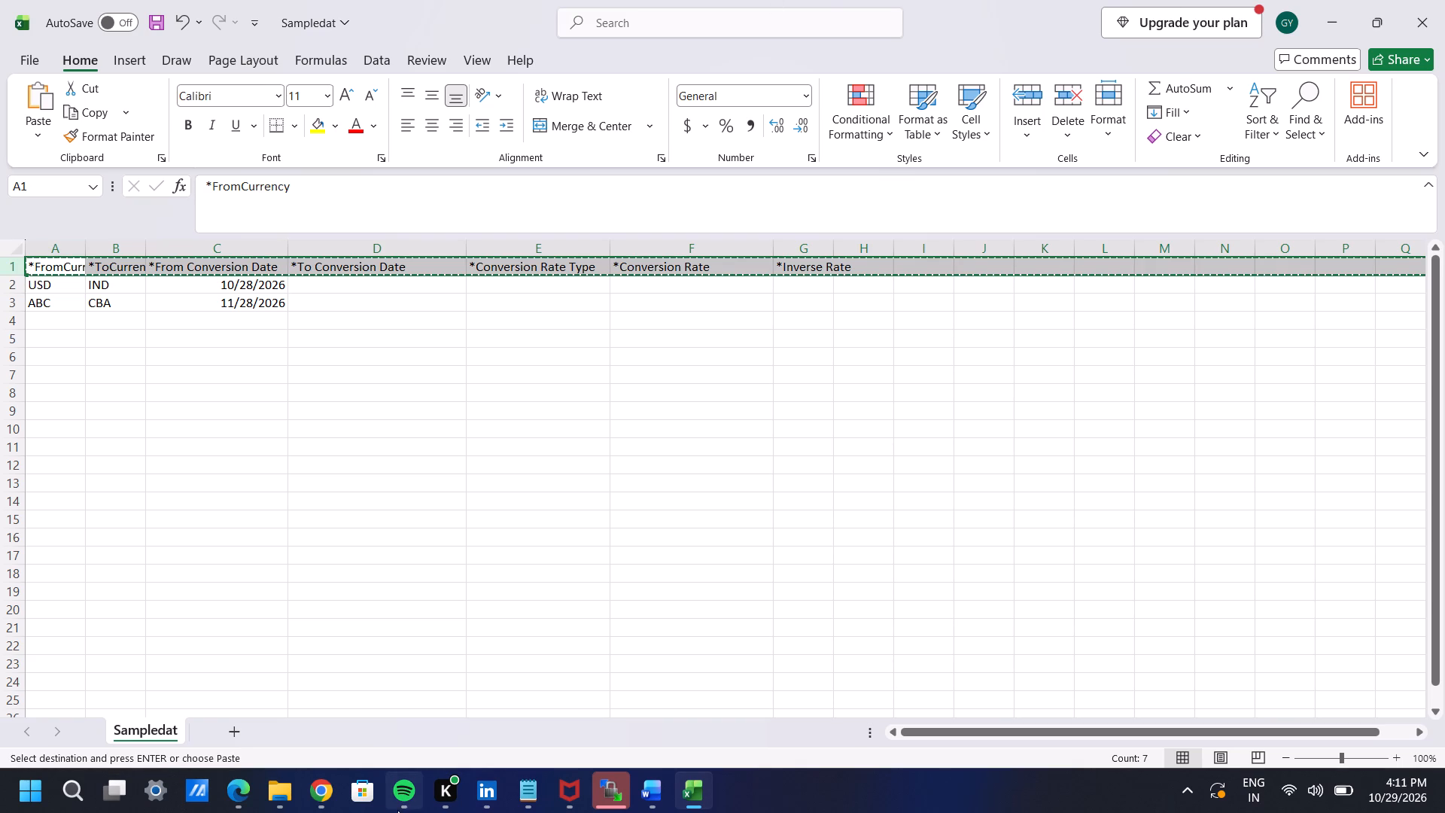
Switch to File Explorer showing the DATA MIGRATION folder.
left_click(321, 799)
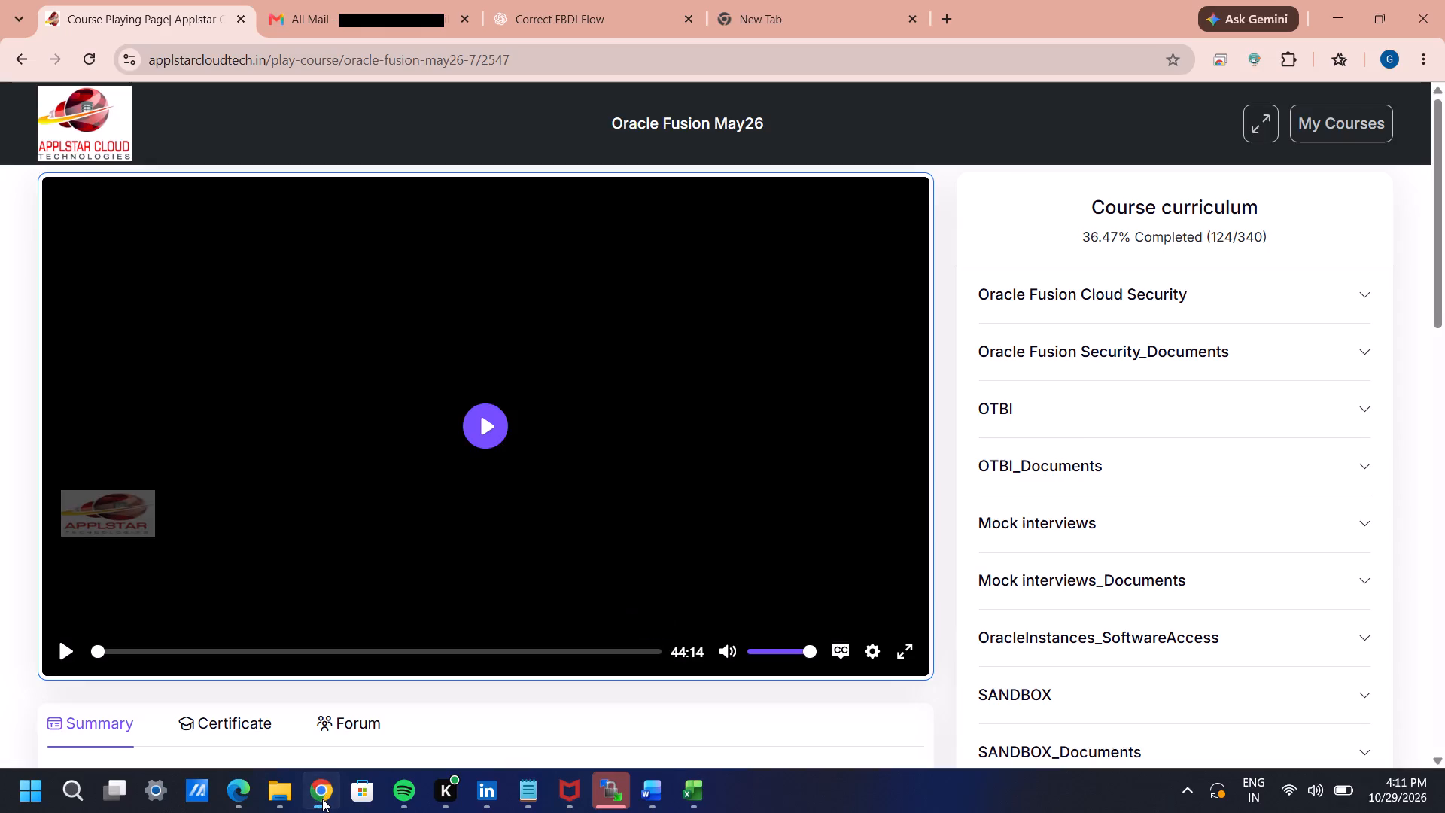
left_click(616, 796)
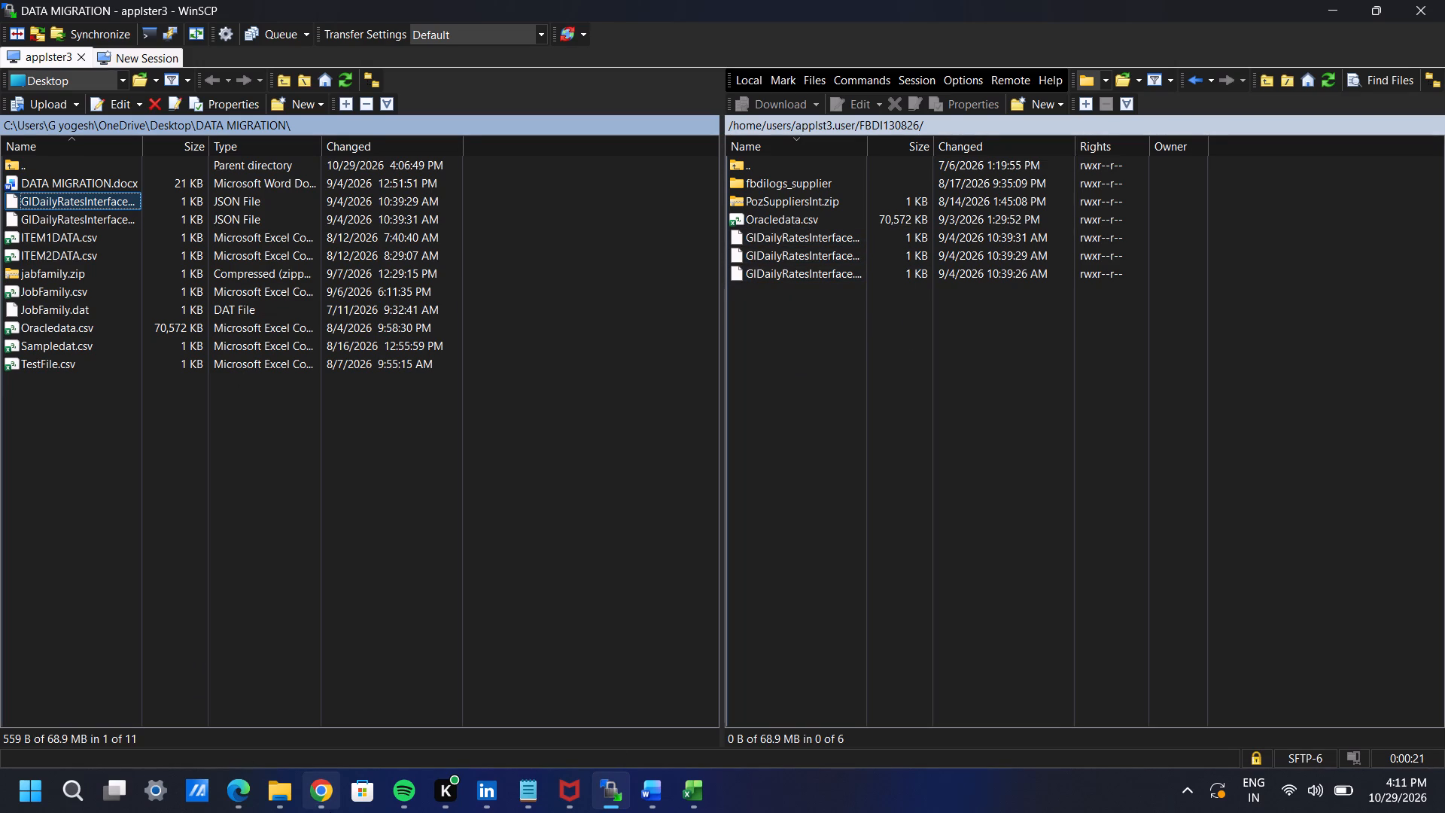
left_click(287, 786)
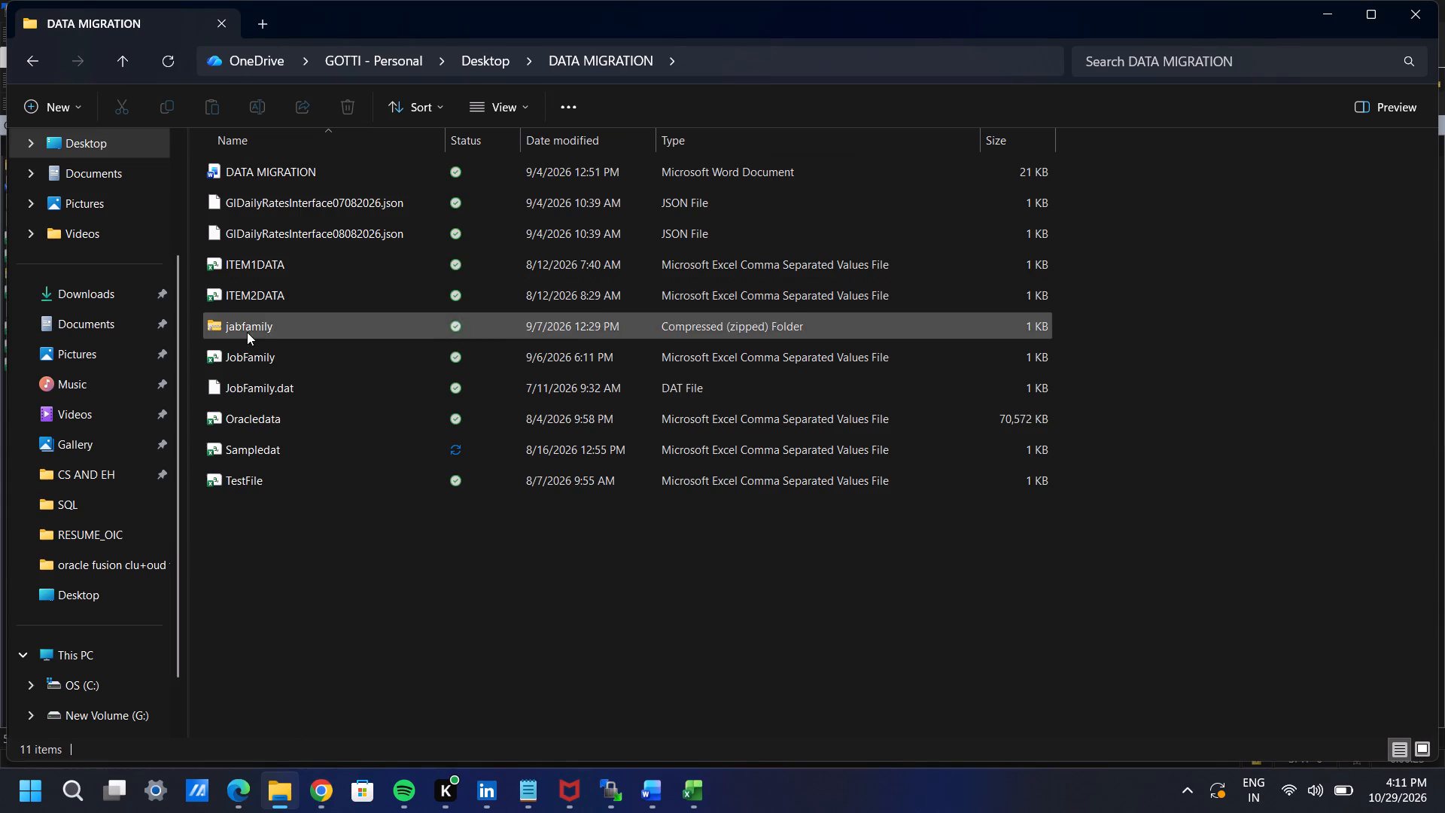
Open the Desktop folder to view its files and folders.
left_click(85, 592)
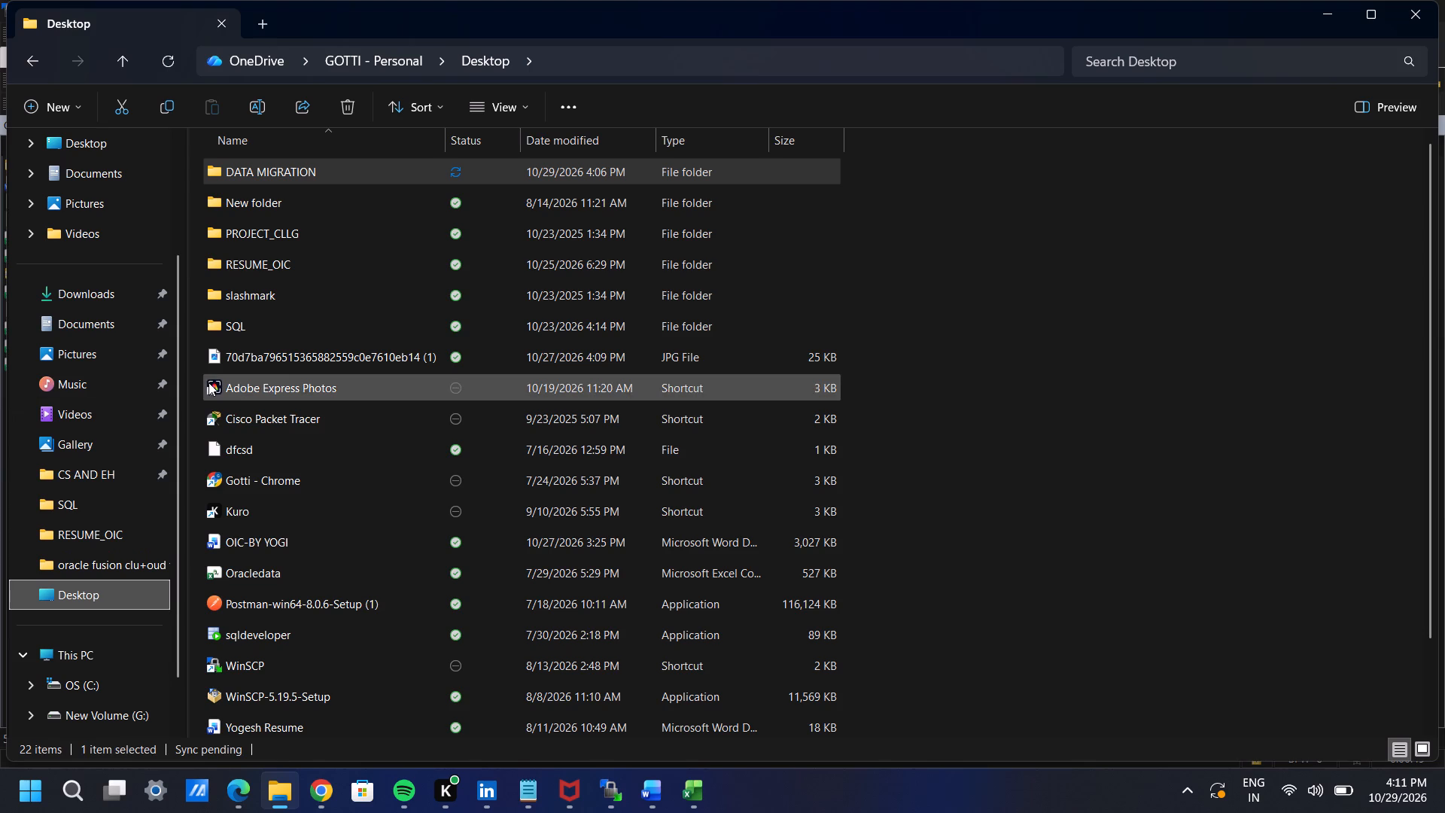
Switch to Chrome showing the Oracle Fusion May26 course page.
left_click(315, 787)
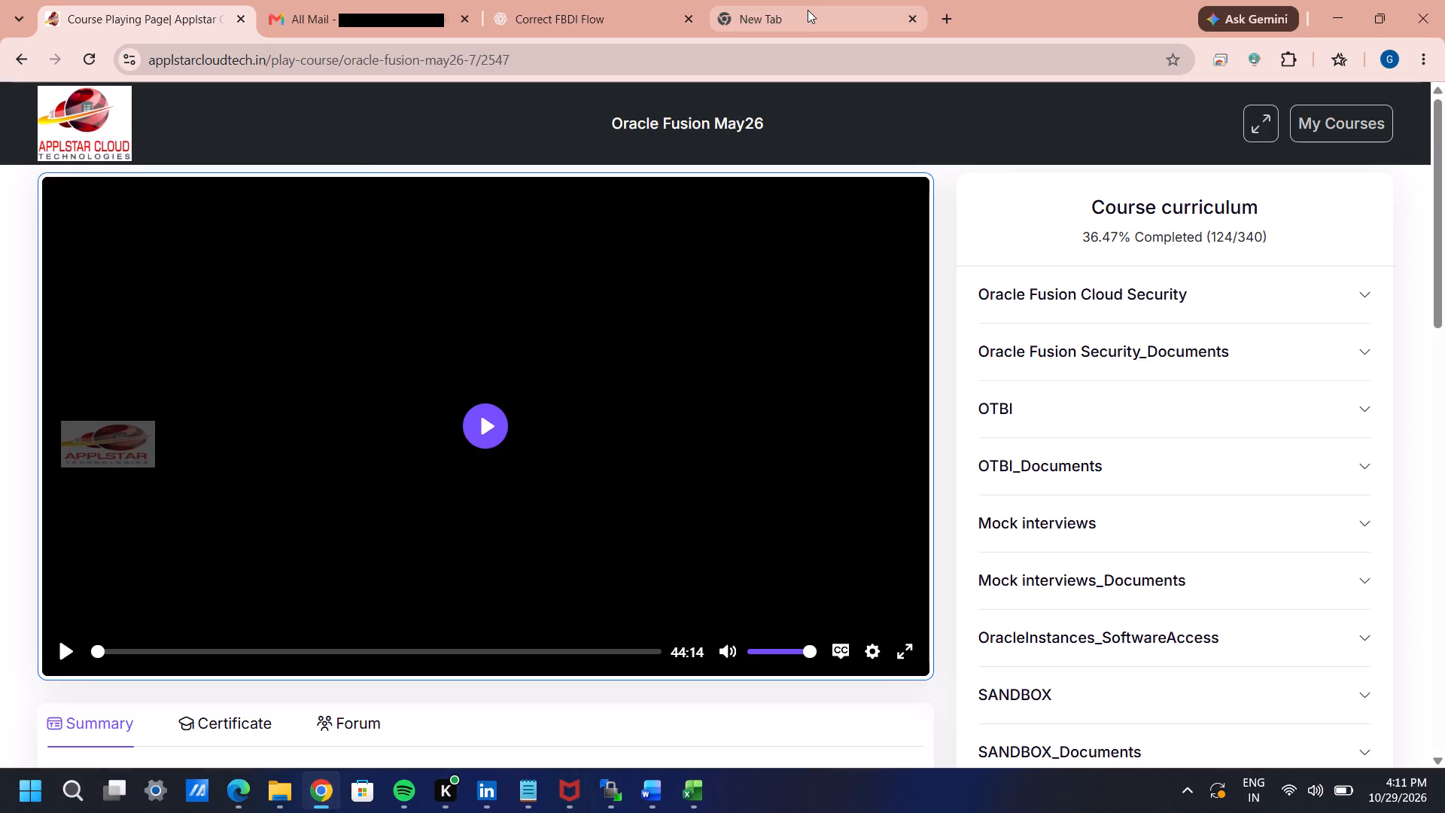
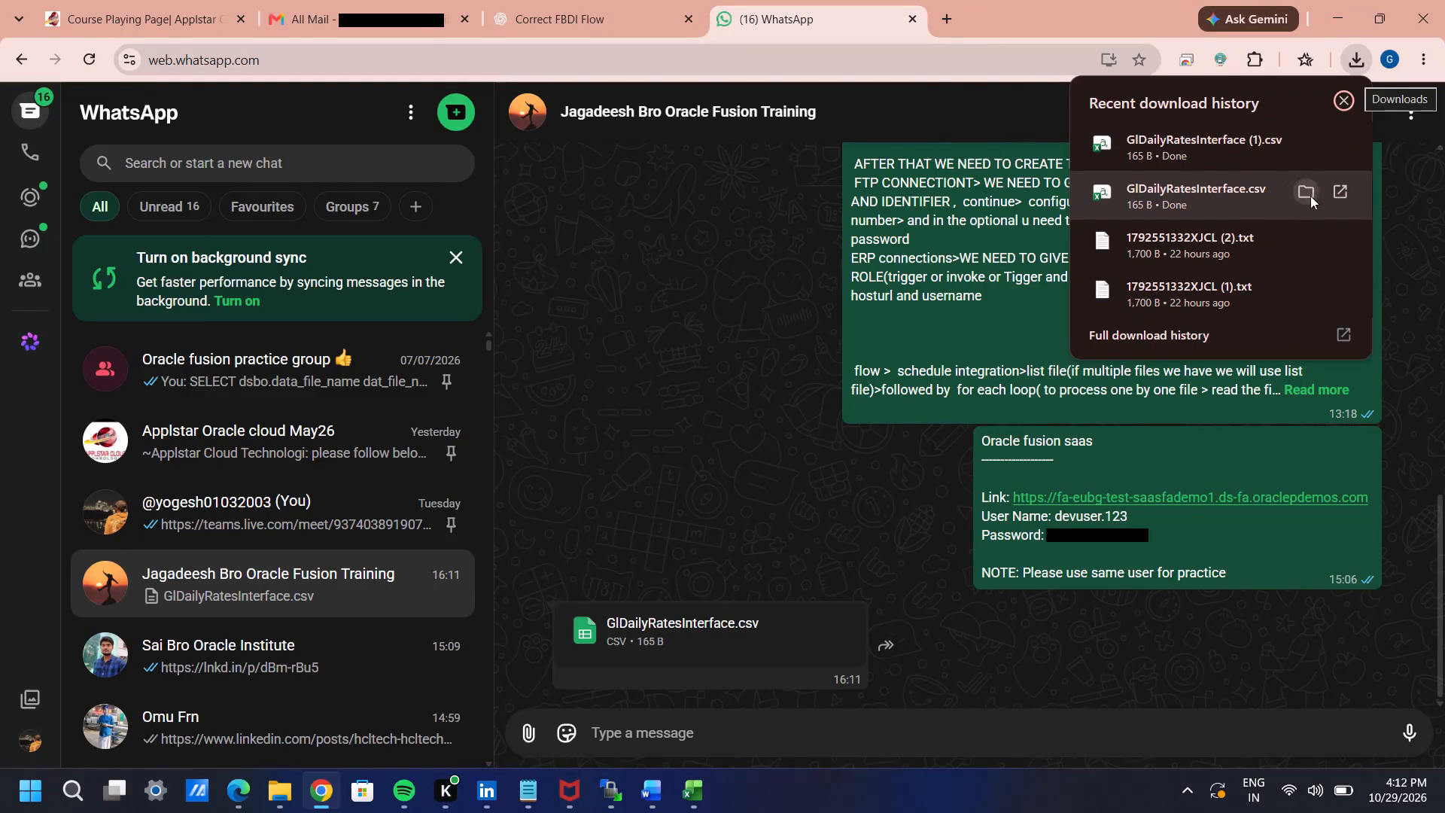
Locate the downloaded GlDailyRatesInterface.csv, the copy without (1), in the Downloads folder and open it in Excel.
left_click(1306, 190)
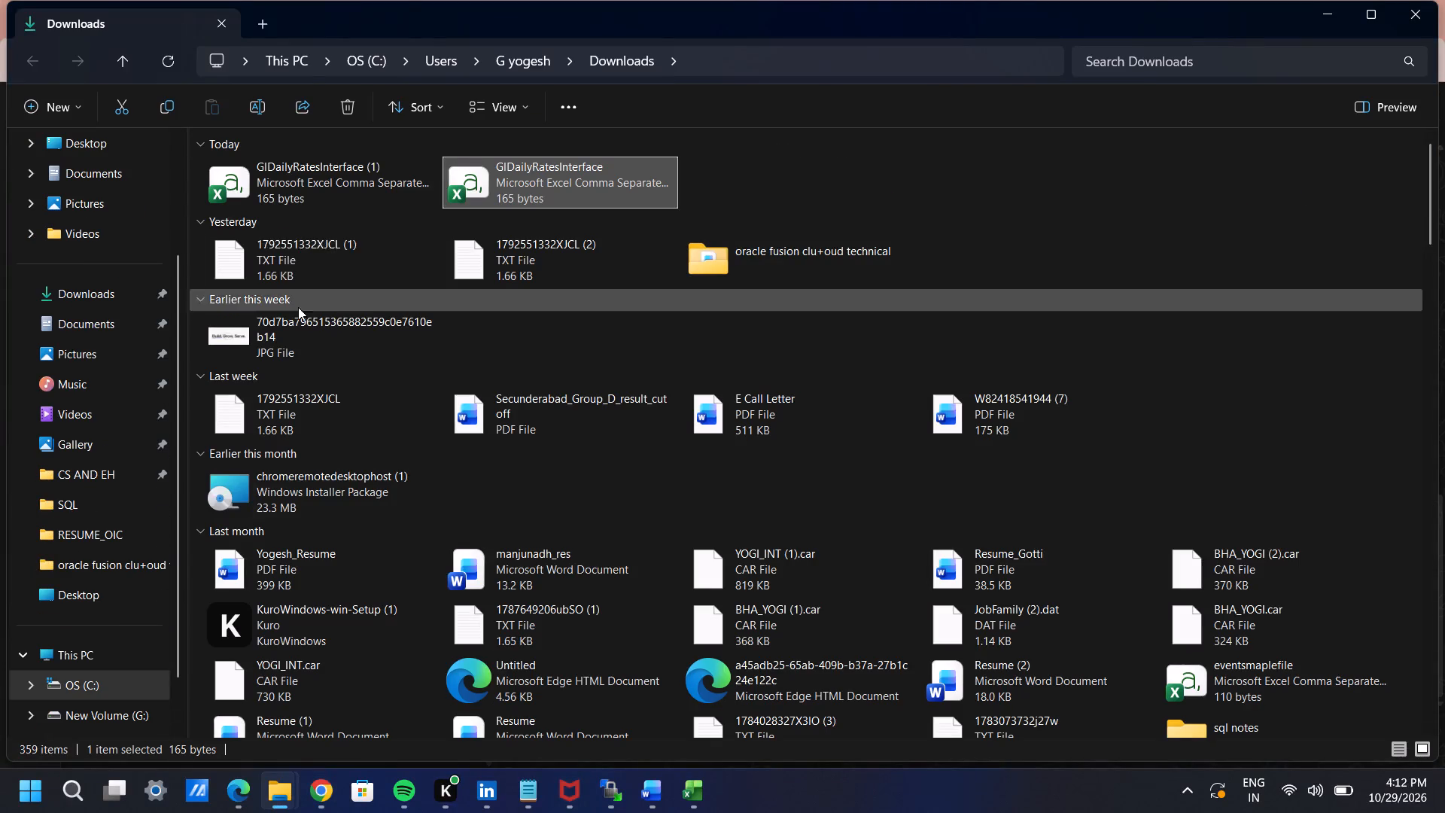
double_click(552, 186)
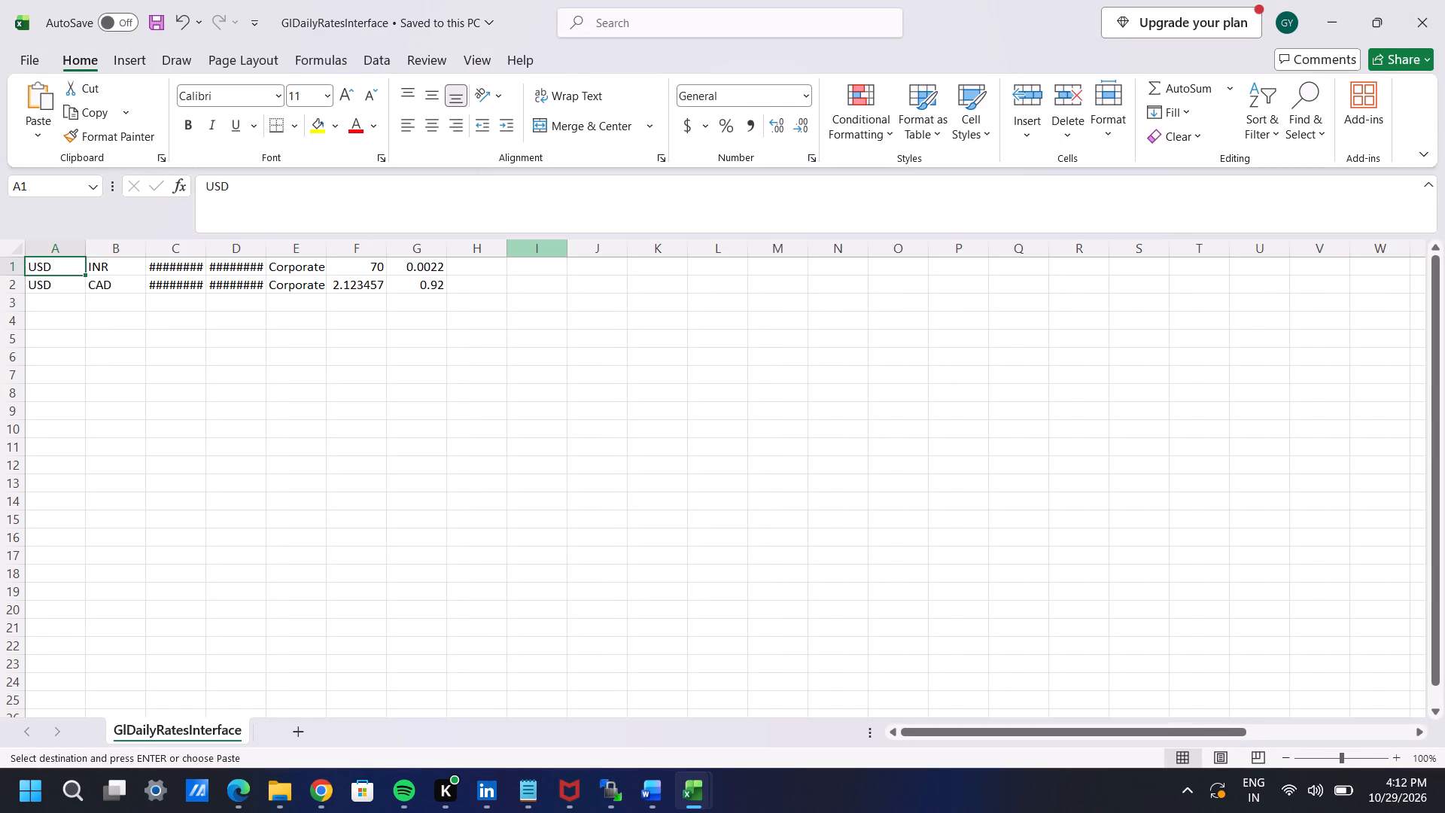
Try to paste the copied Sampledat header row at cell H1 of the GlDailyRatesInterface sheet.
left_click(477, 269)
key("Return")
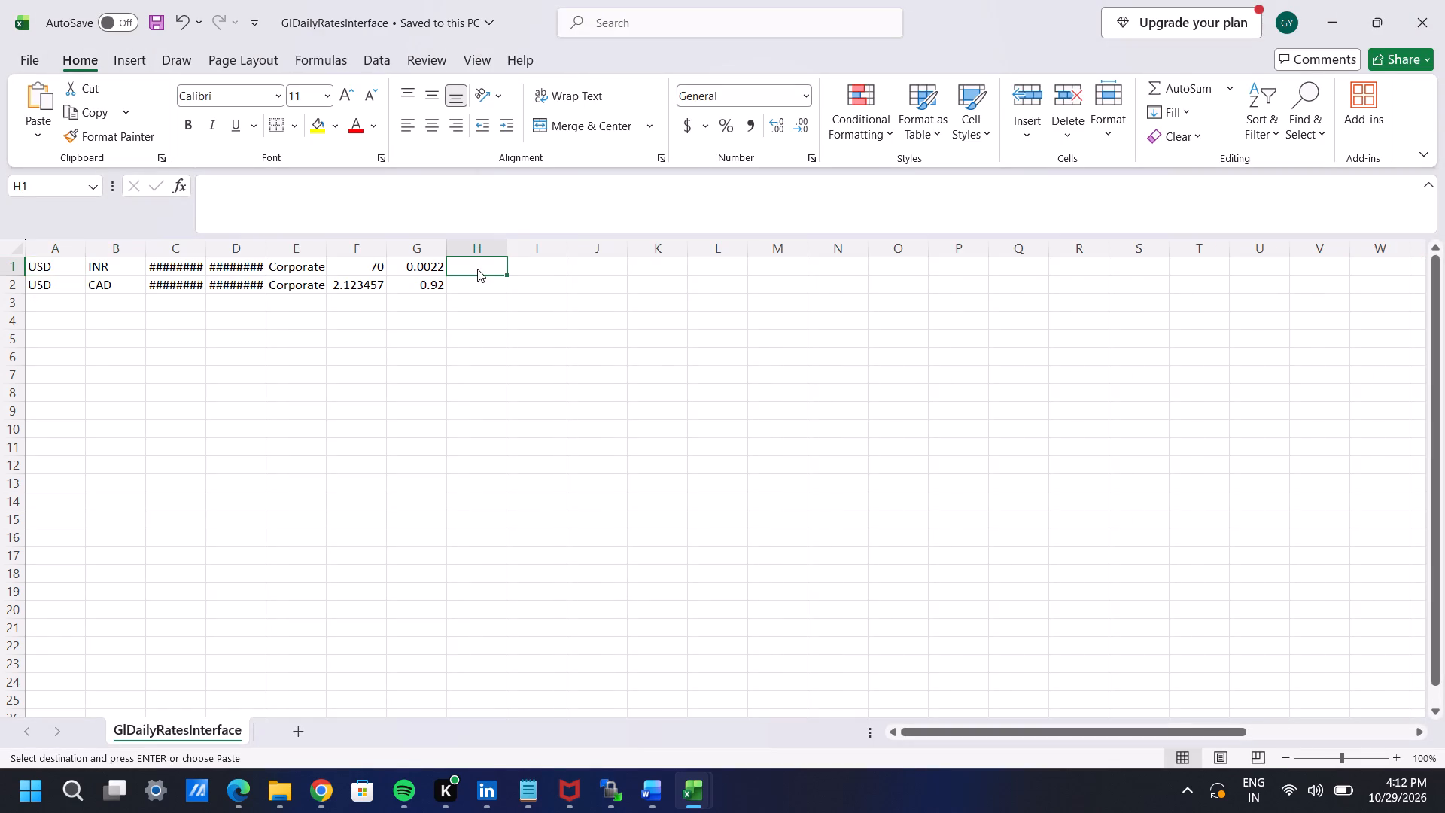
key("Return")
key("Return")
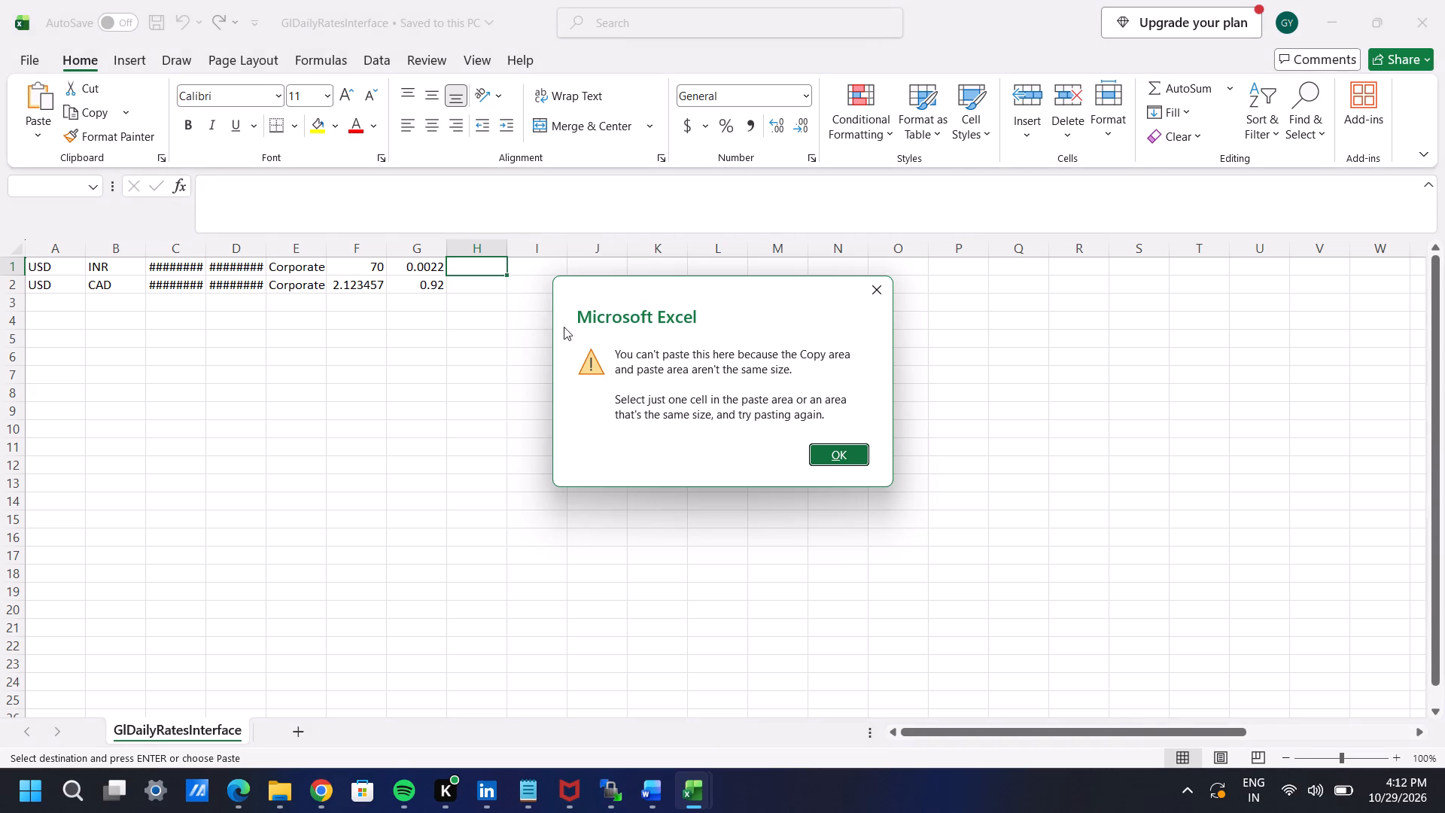
Paste the copied starred header row into row 1 of the GlDailyRatesInterface sheet, starting at cell A1.
left_click(844, 457)
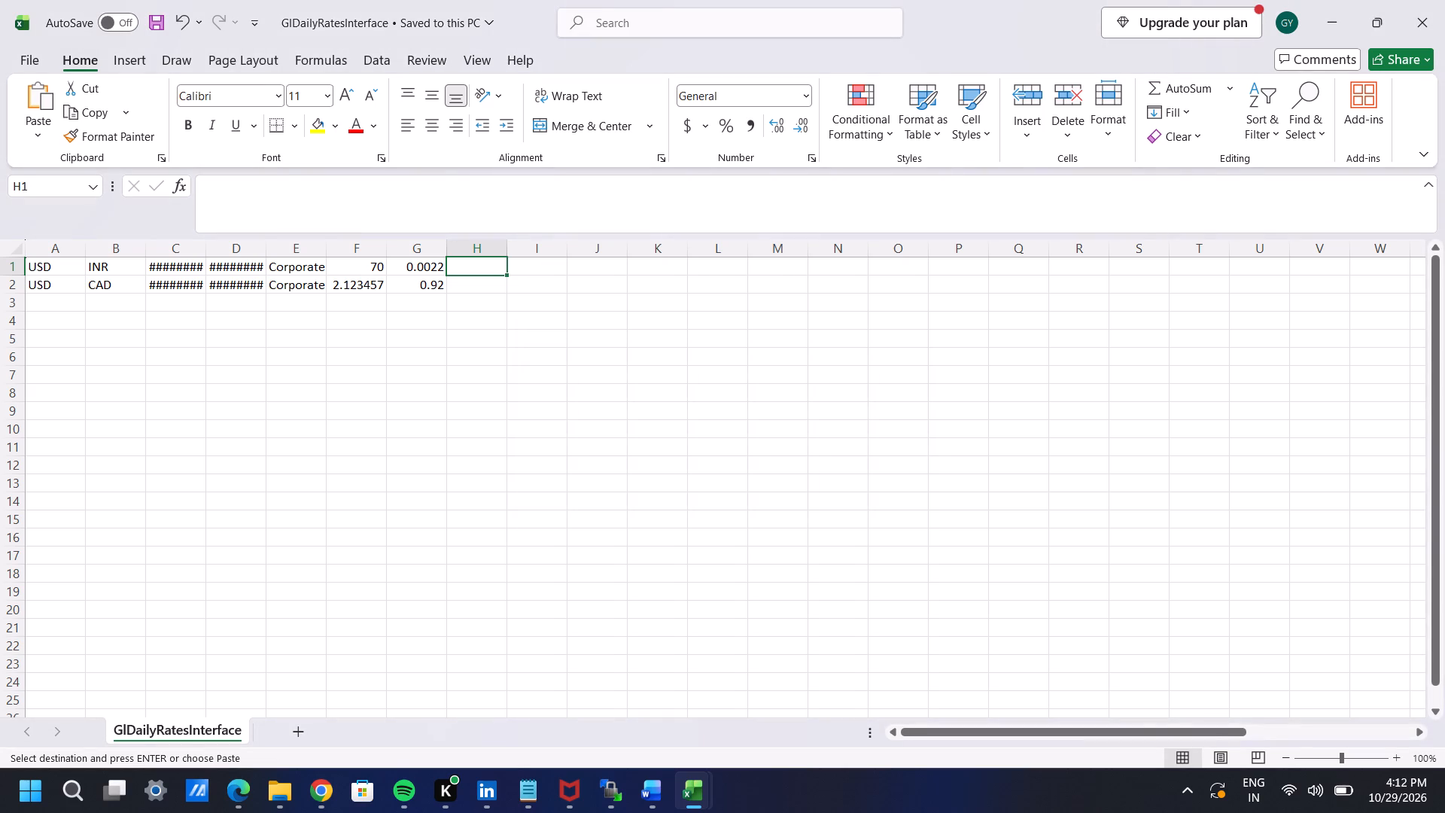
left_click(27, 267)
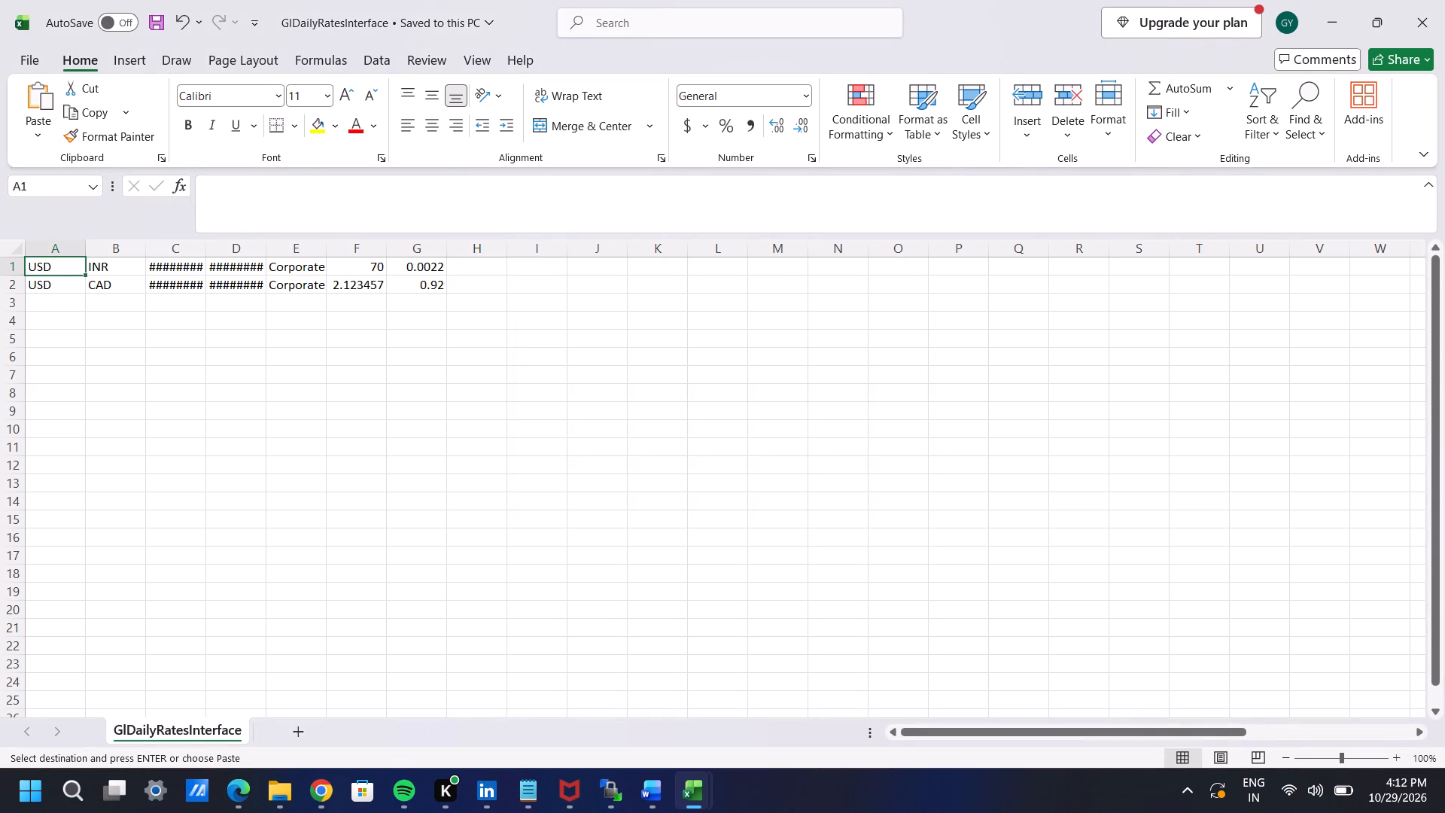
key("Return")
key("Return")
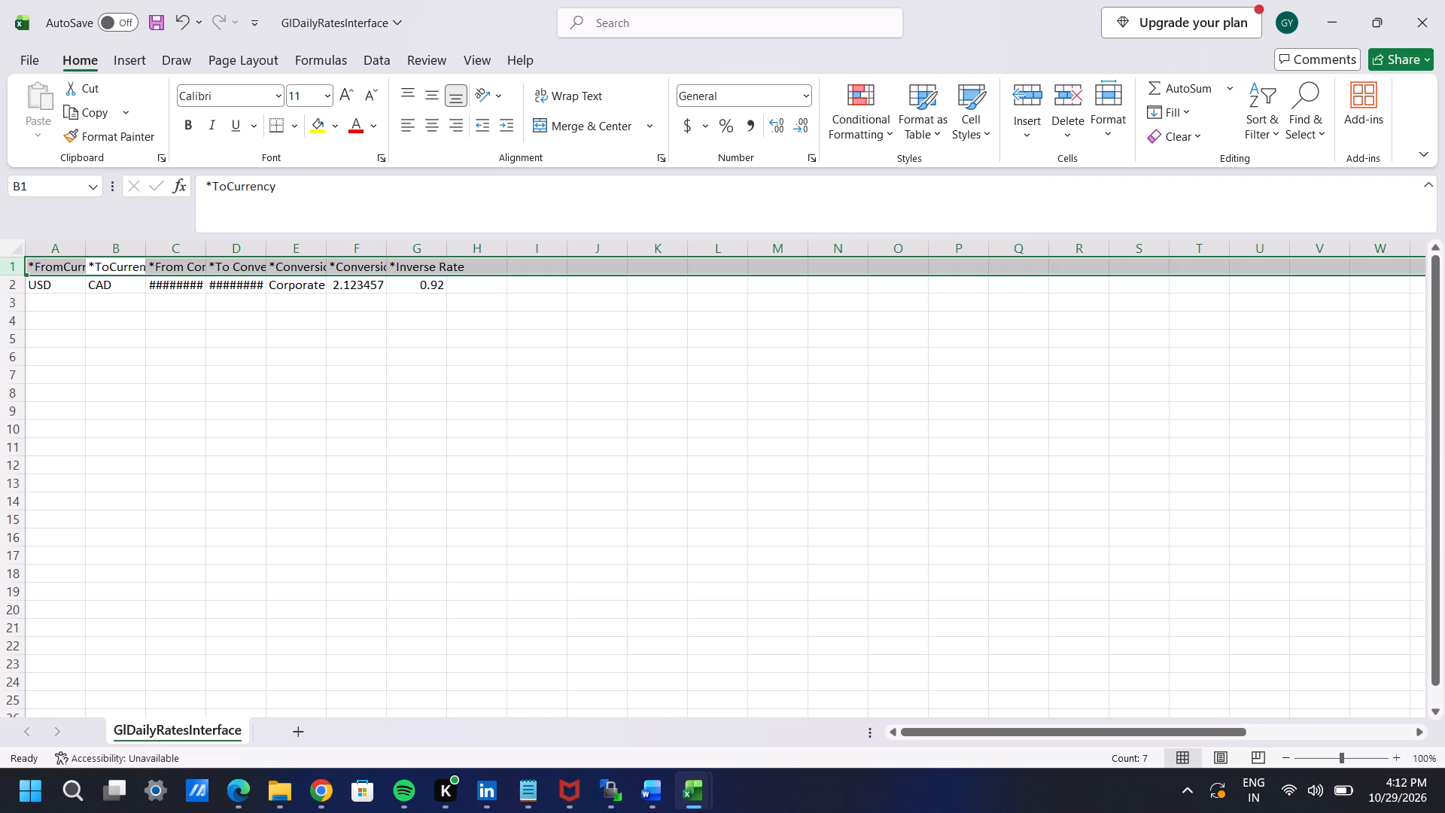
left_click(493, 291)
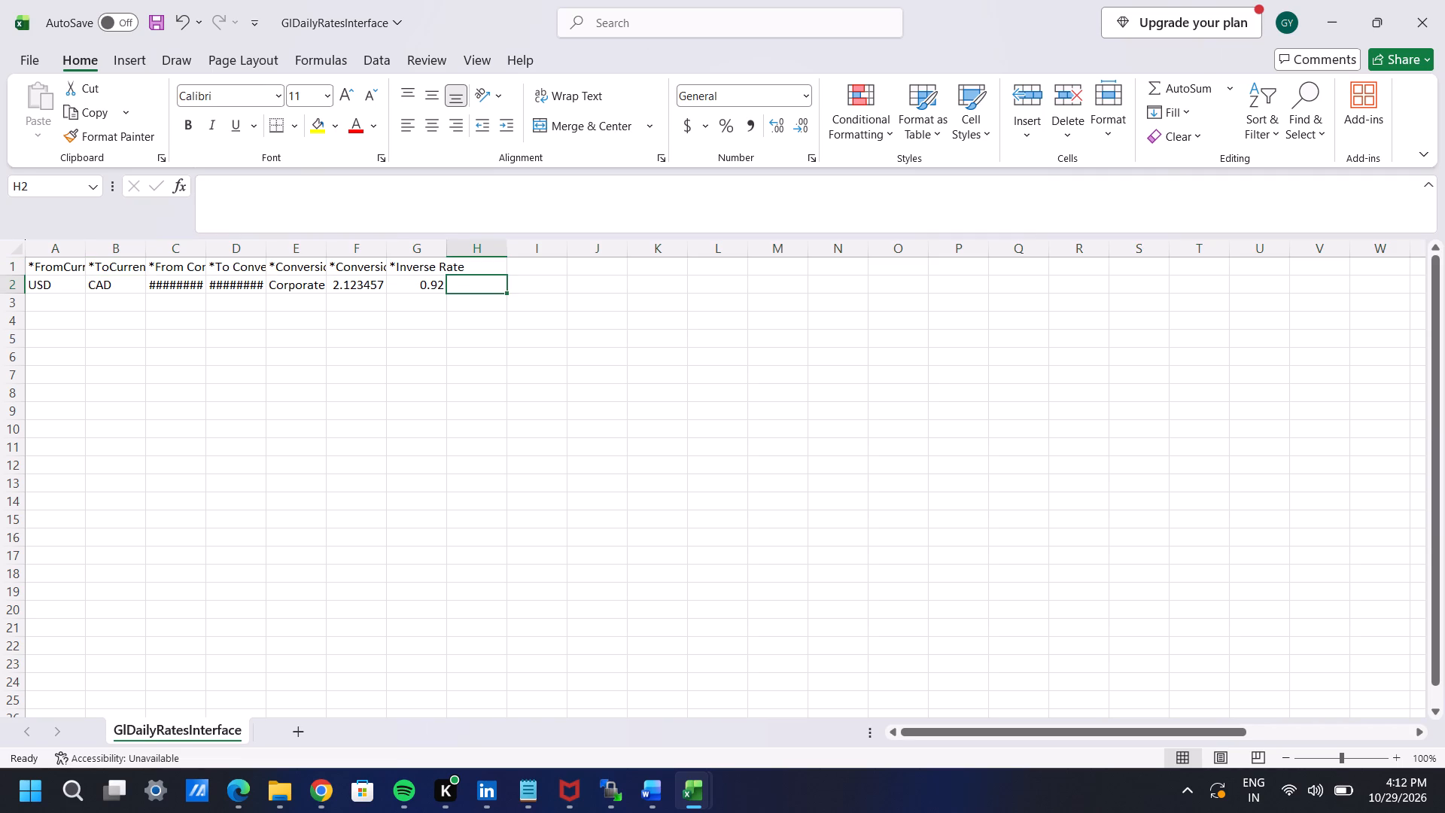
Enter ABC as the From Currency in cell A3 and INV as the To Currency in cell B3.
left_click(73, 305)
type("ABC")
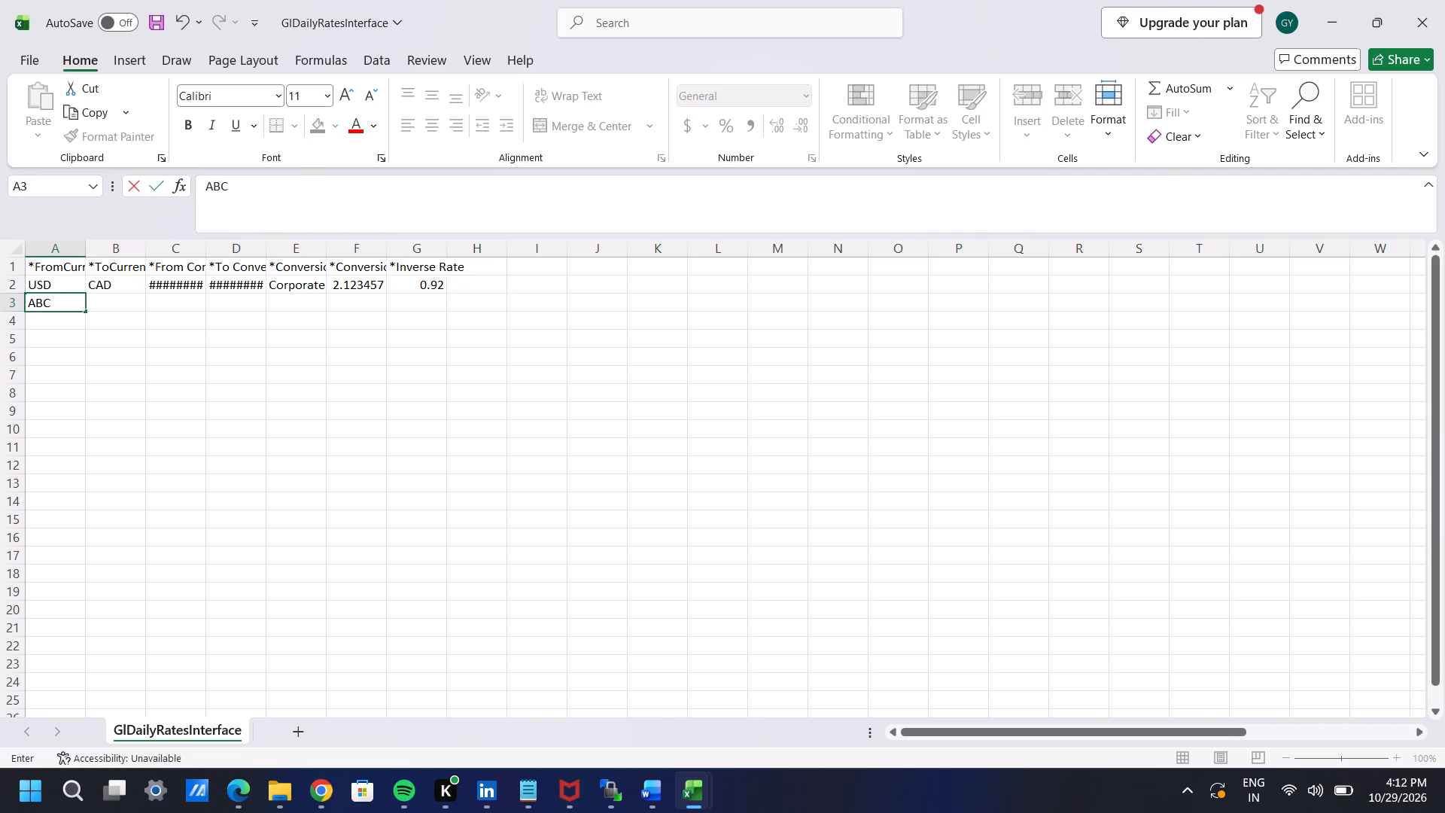
left_click(122, 301)
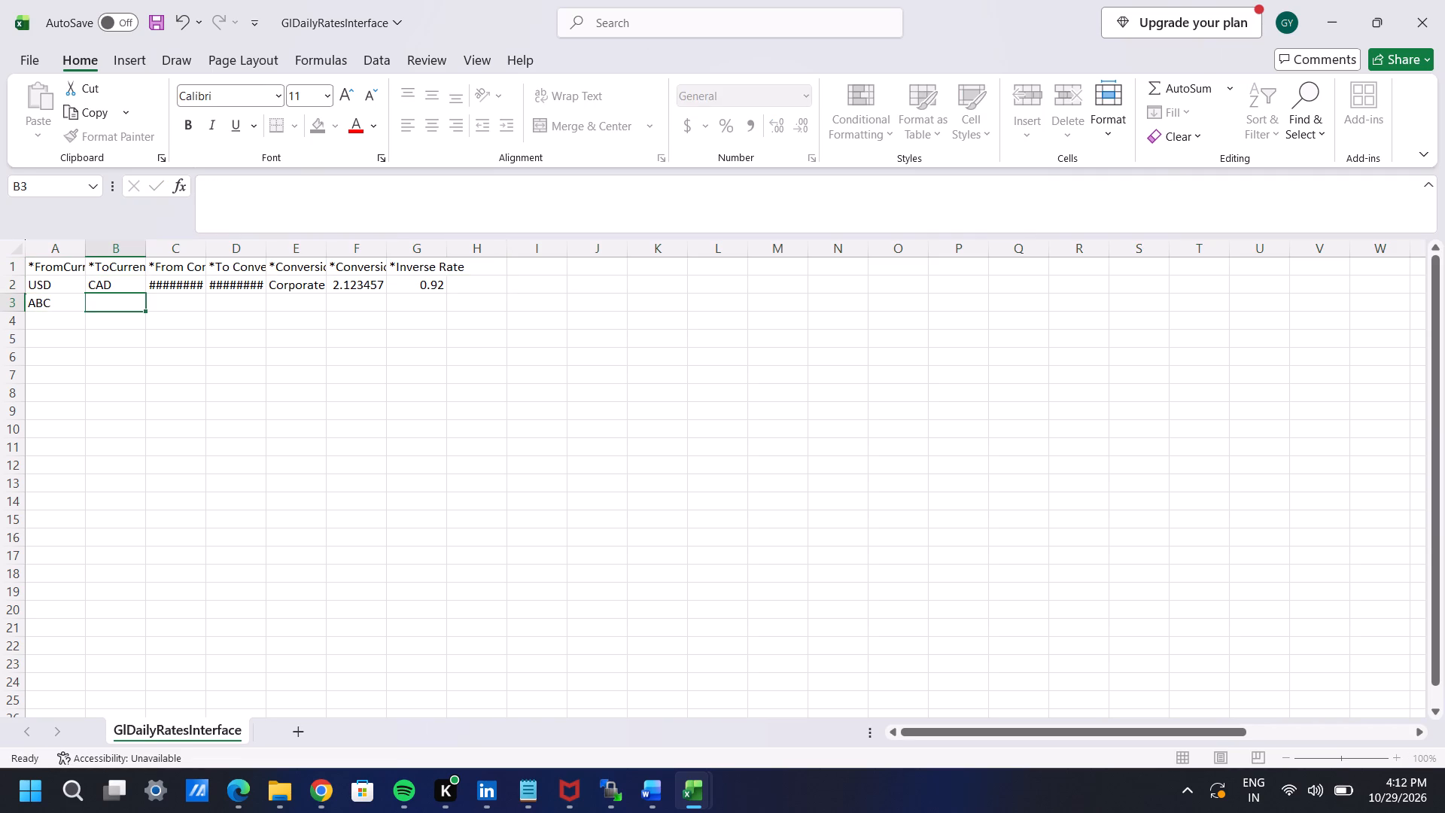
type("INV")
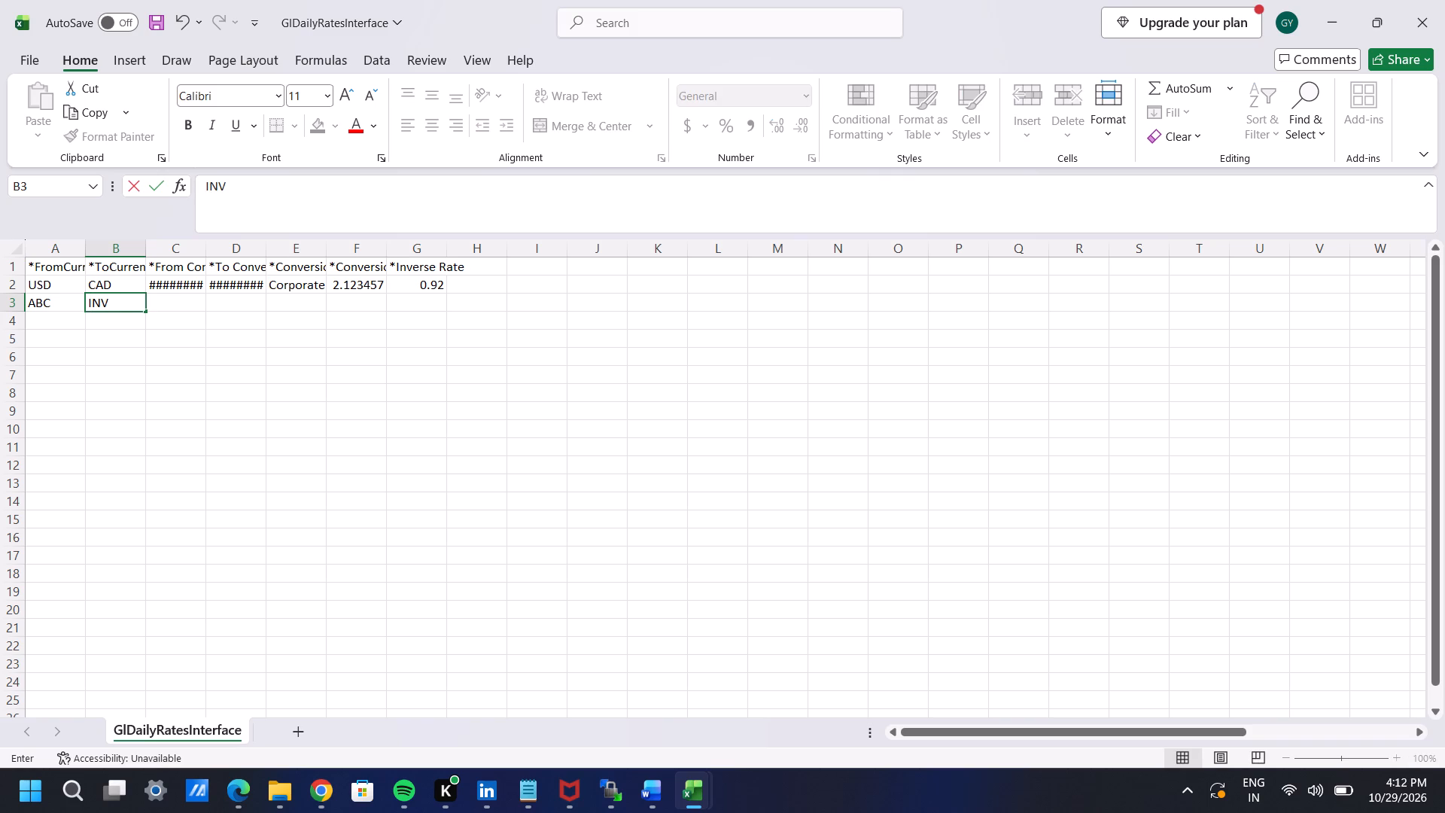
Copy the 10/23/2026 From and To Conversion Dates from C2 and D2 into cells C3 and D3.
left_click(177, 282)
left_click_drag(284, 183, 284, 183)
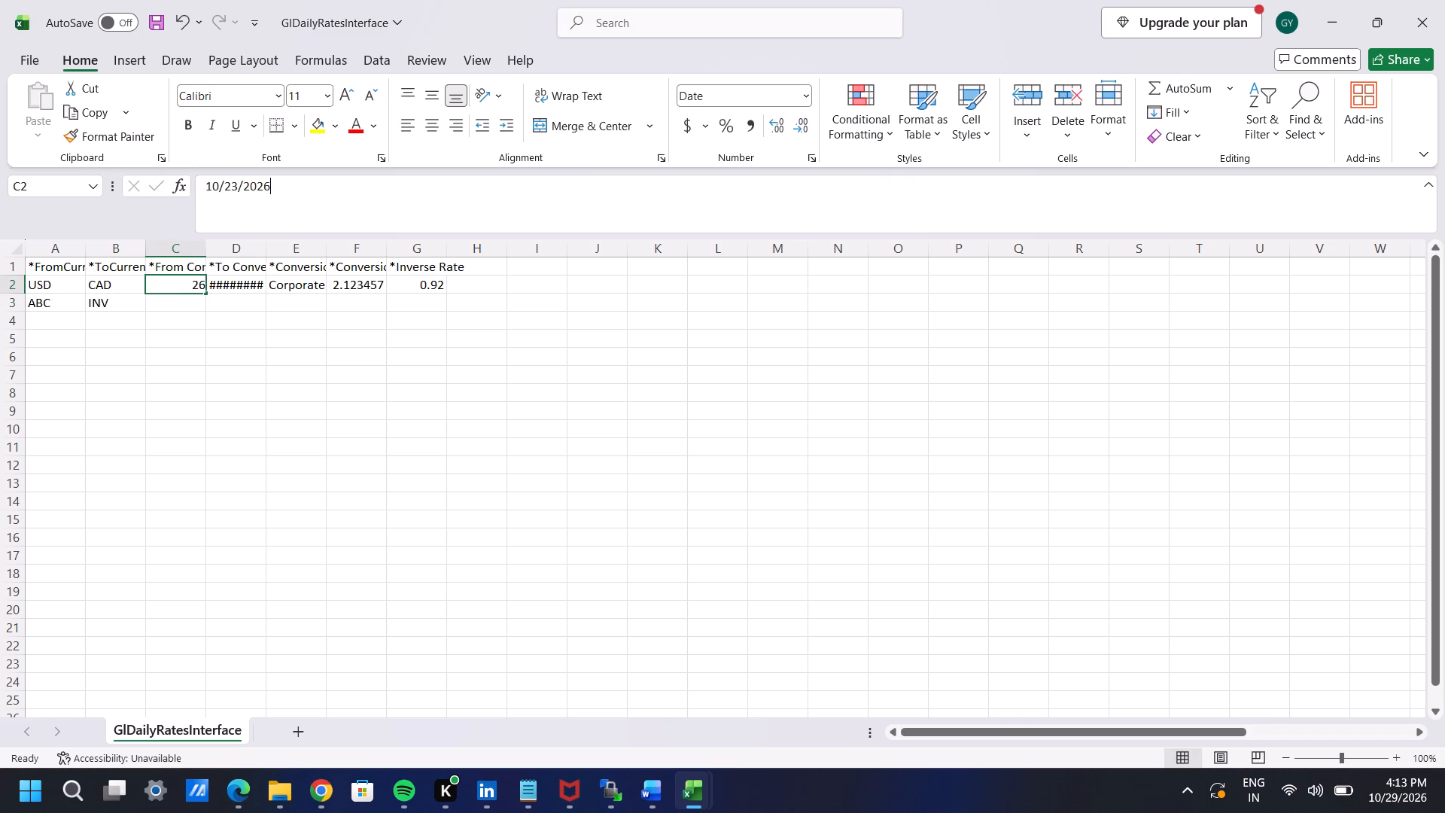
left_click_drag(284, 183, 161, 187)
key("ctrl+c")
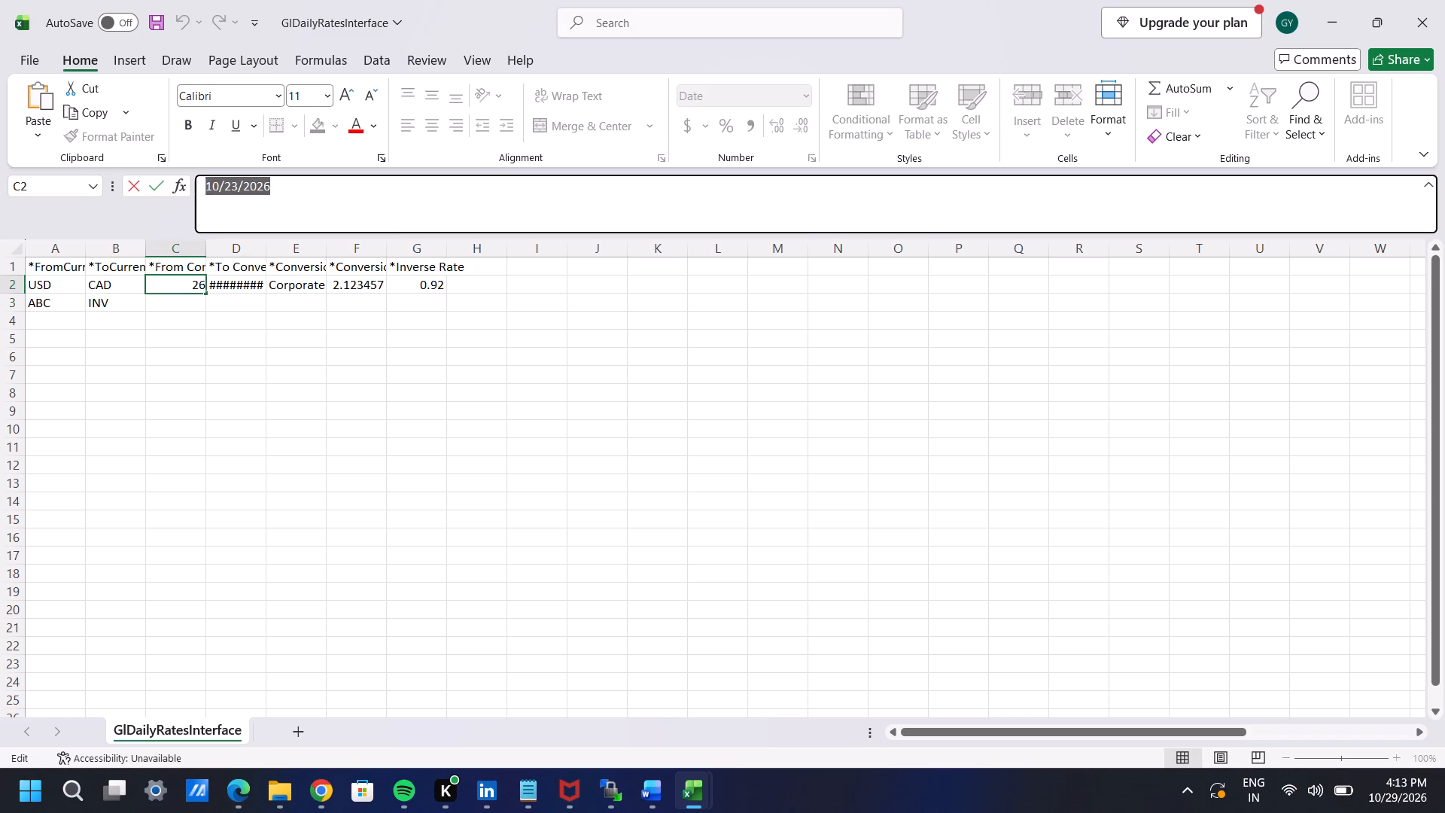
left_click(184, 306)
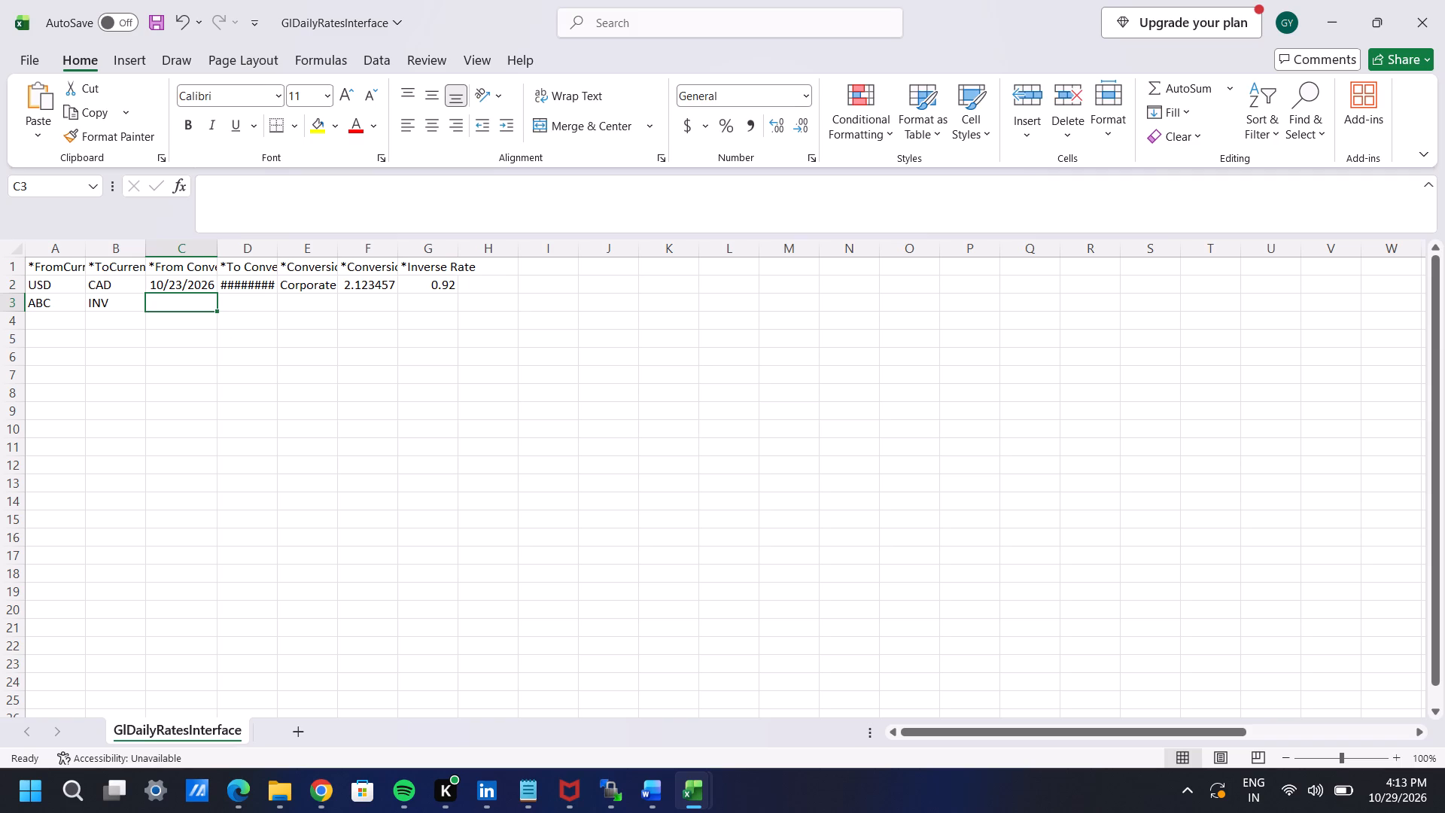
key("ctrl+v")
left_click(262, 299)
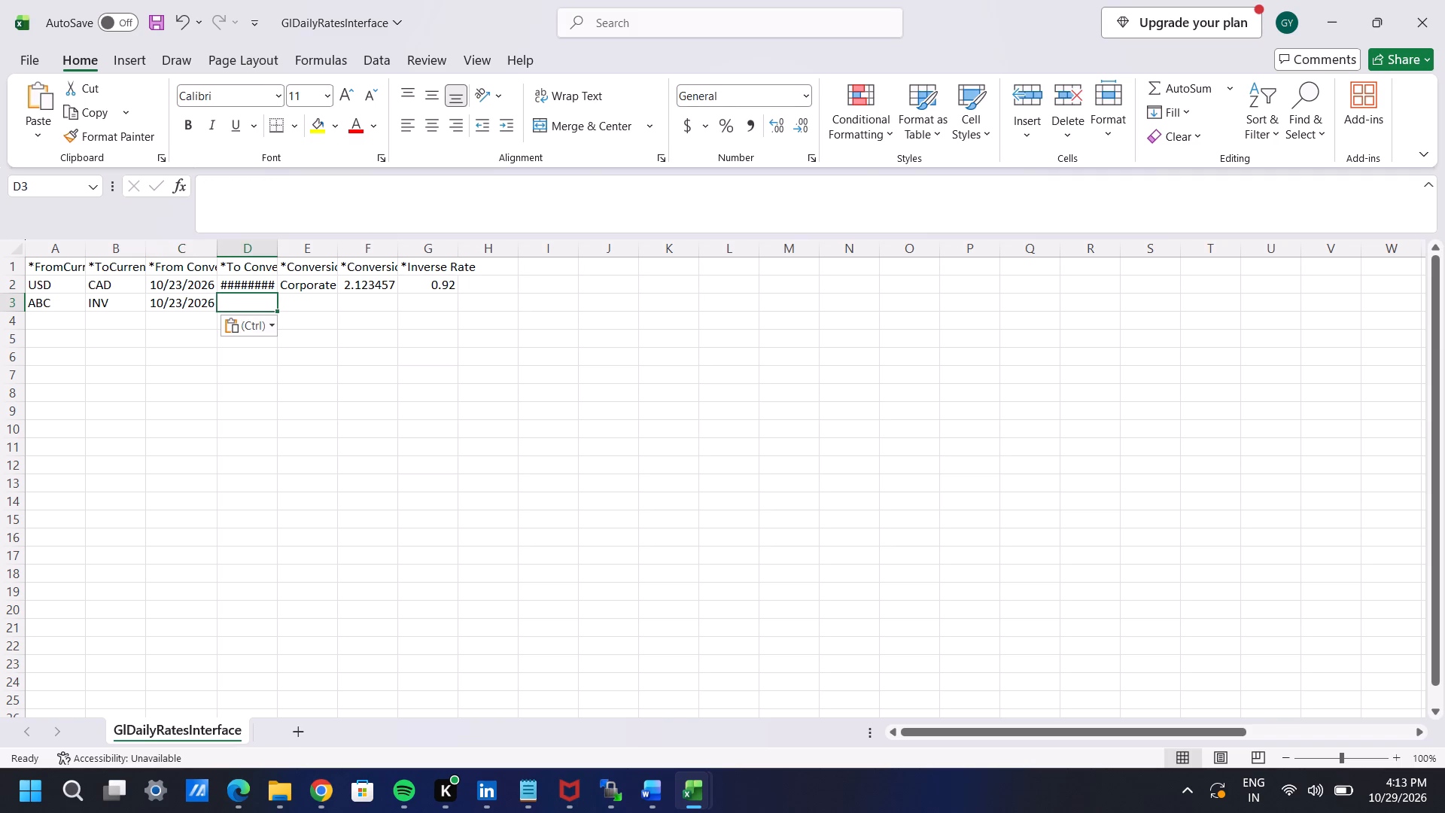
left_click(253, 285)
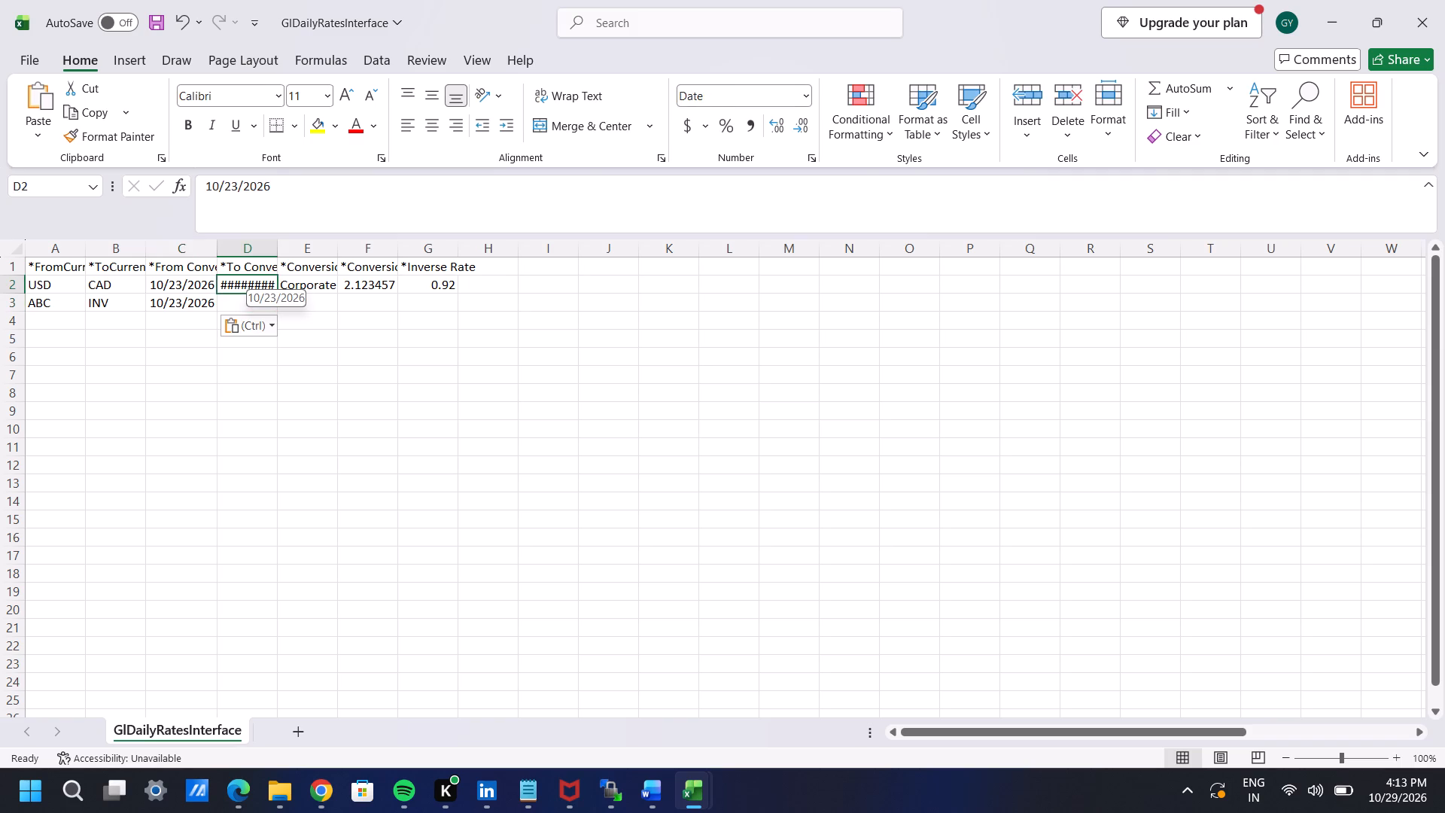
left_click_drag(281, 182, 177, 182)
key("ctrl+c")
left_click(242, 310)
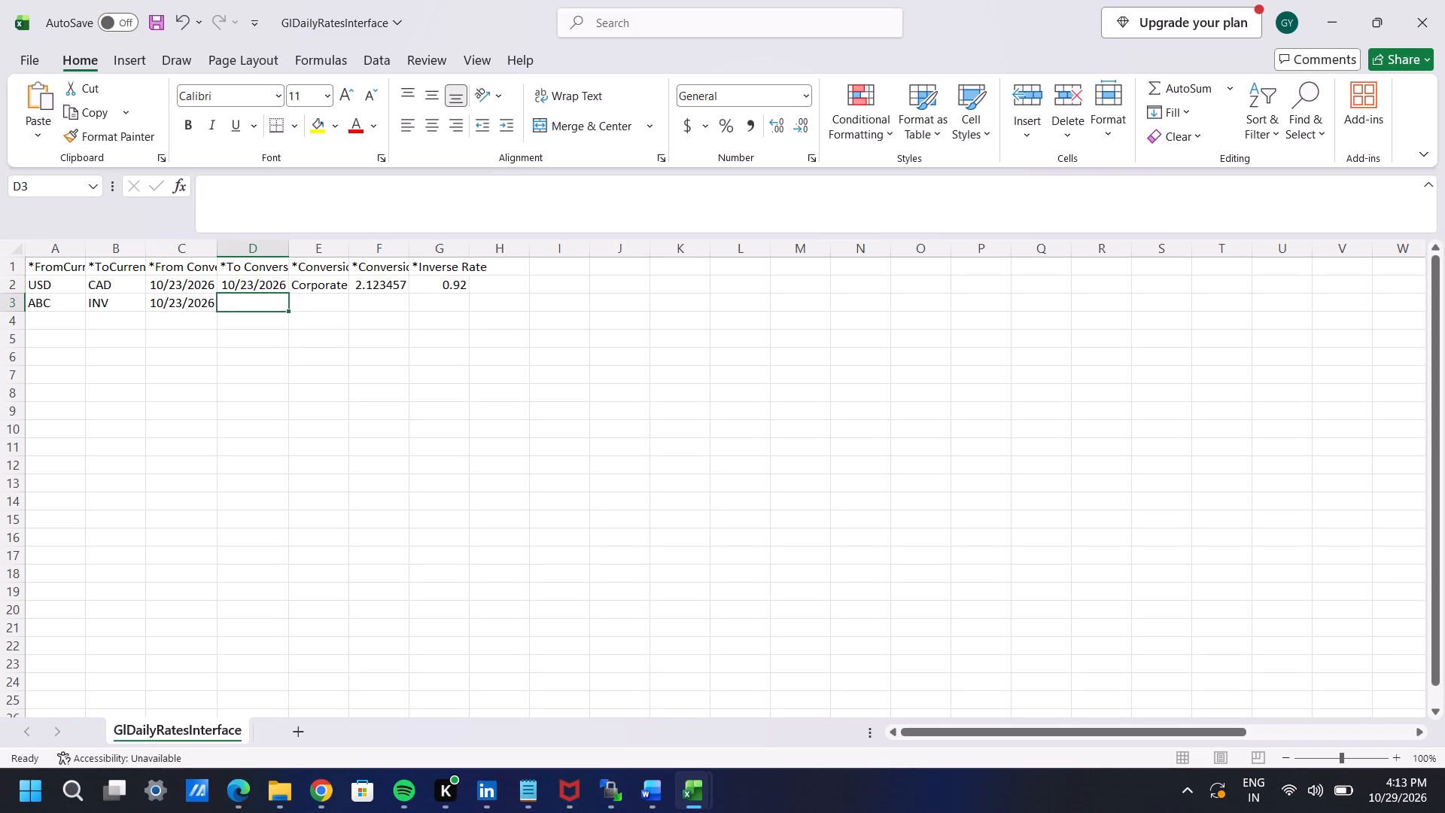
key("ctrl+v")
Copy the conversion type Corporate from cell E2 into cell E3.
left_click(323, 283)
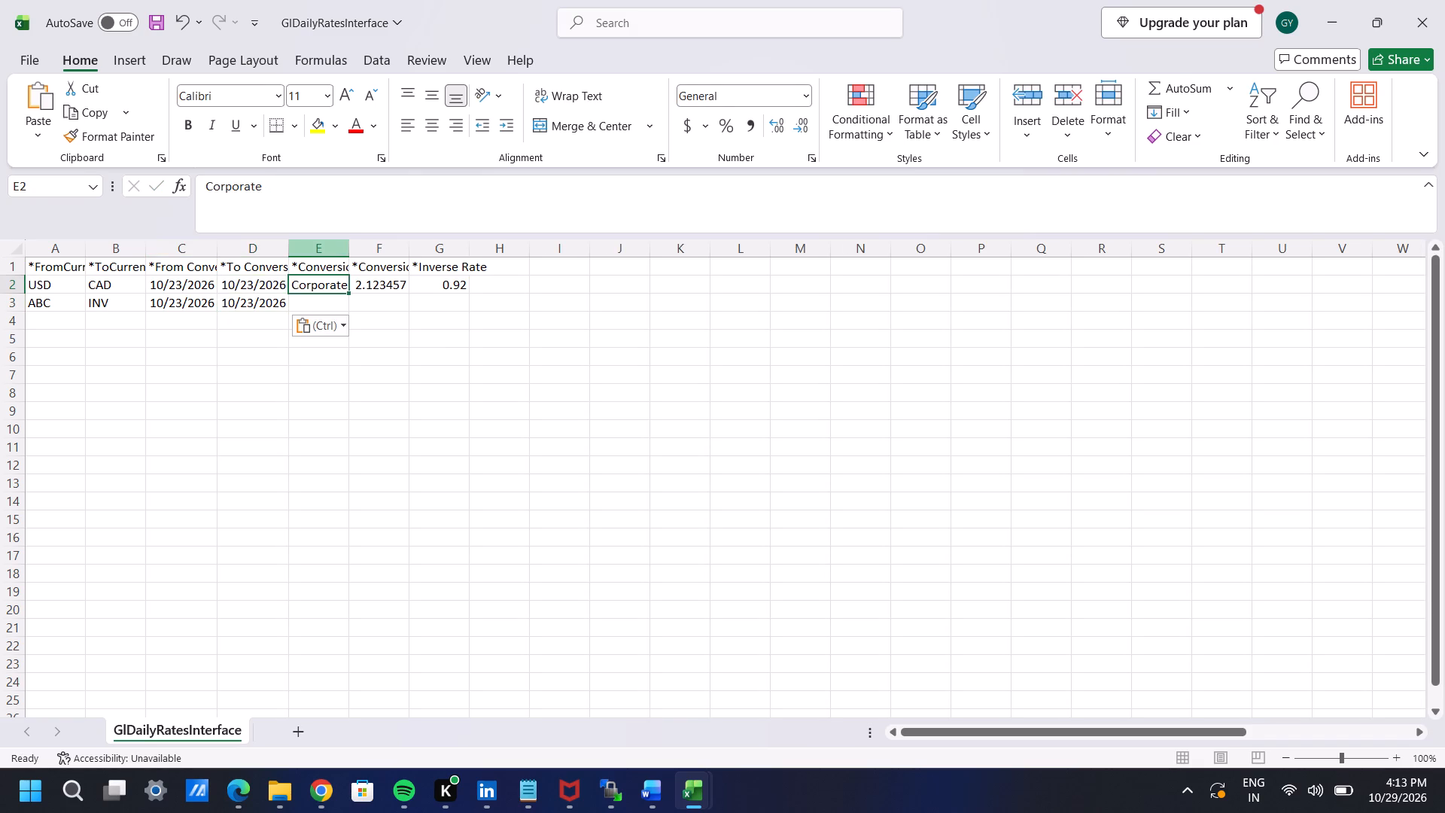
left_click_drag(283, 198, 192, 196)
key("ctrl+c")
left_click(311, 309)
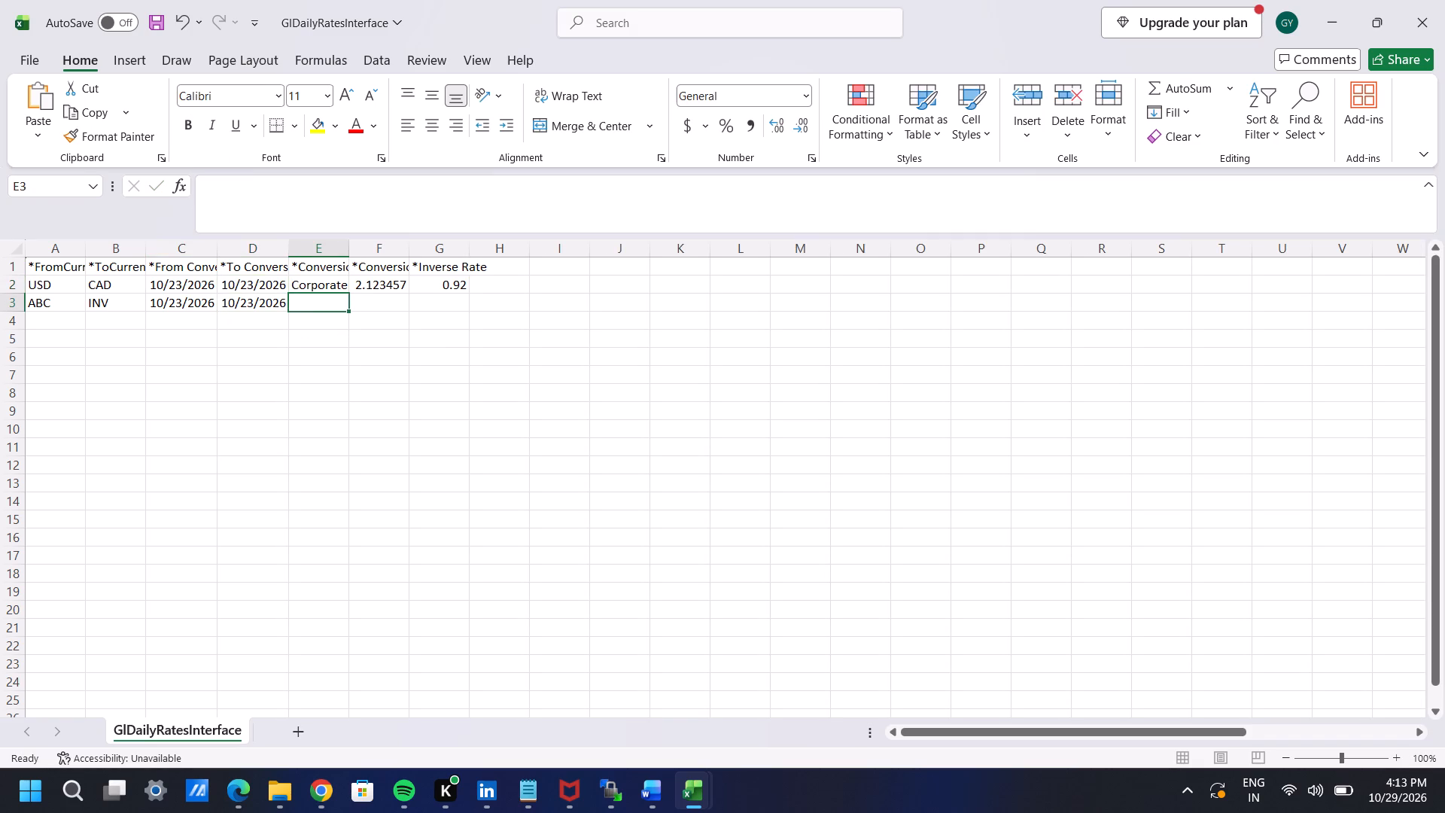
key("ctrl+v")
Enter 1542 as the conversion rate in cell F3 and 0.69 as the Inverse Rate in cell G3.
left_click(392, 283)
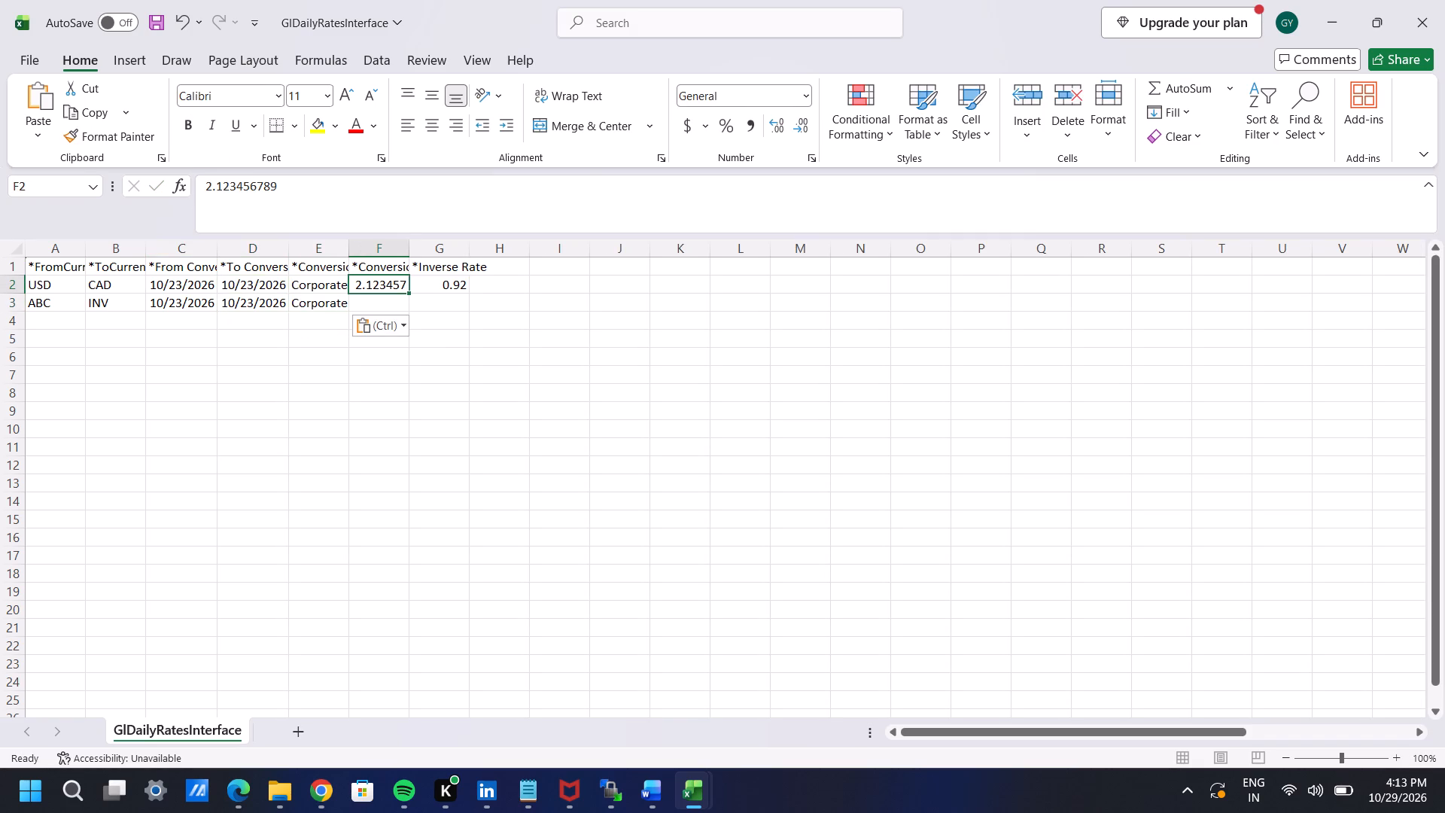
left_click(382, 299)
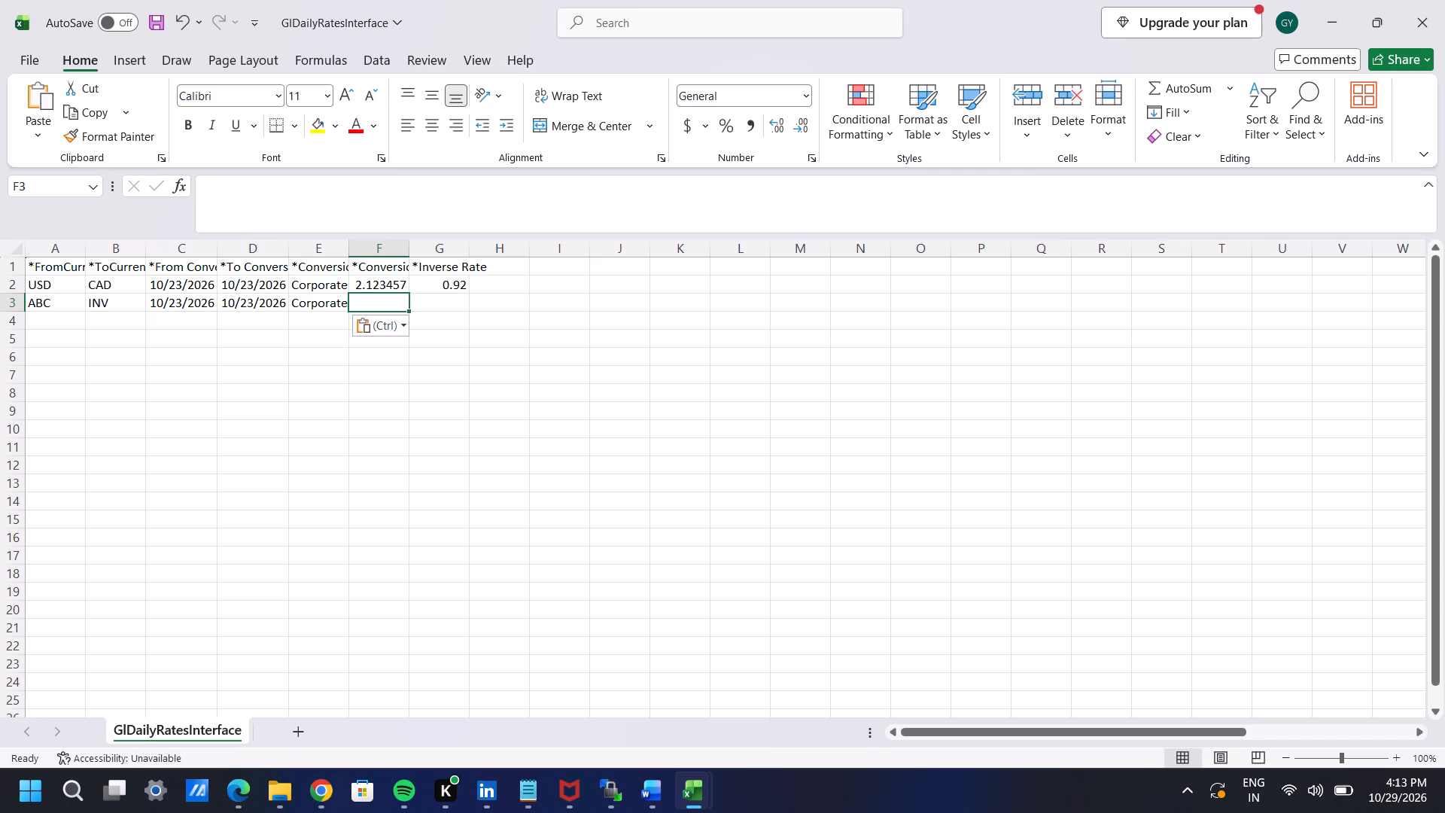
type("1542")
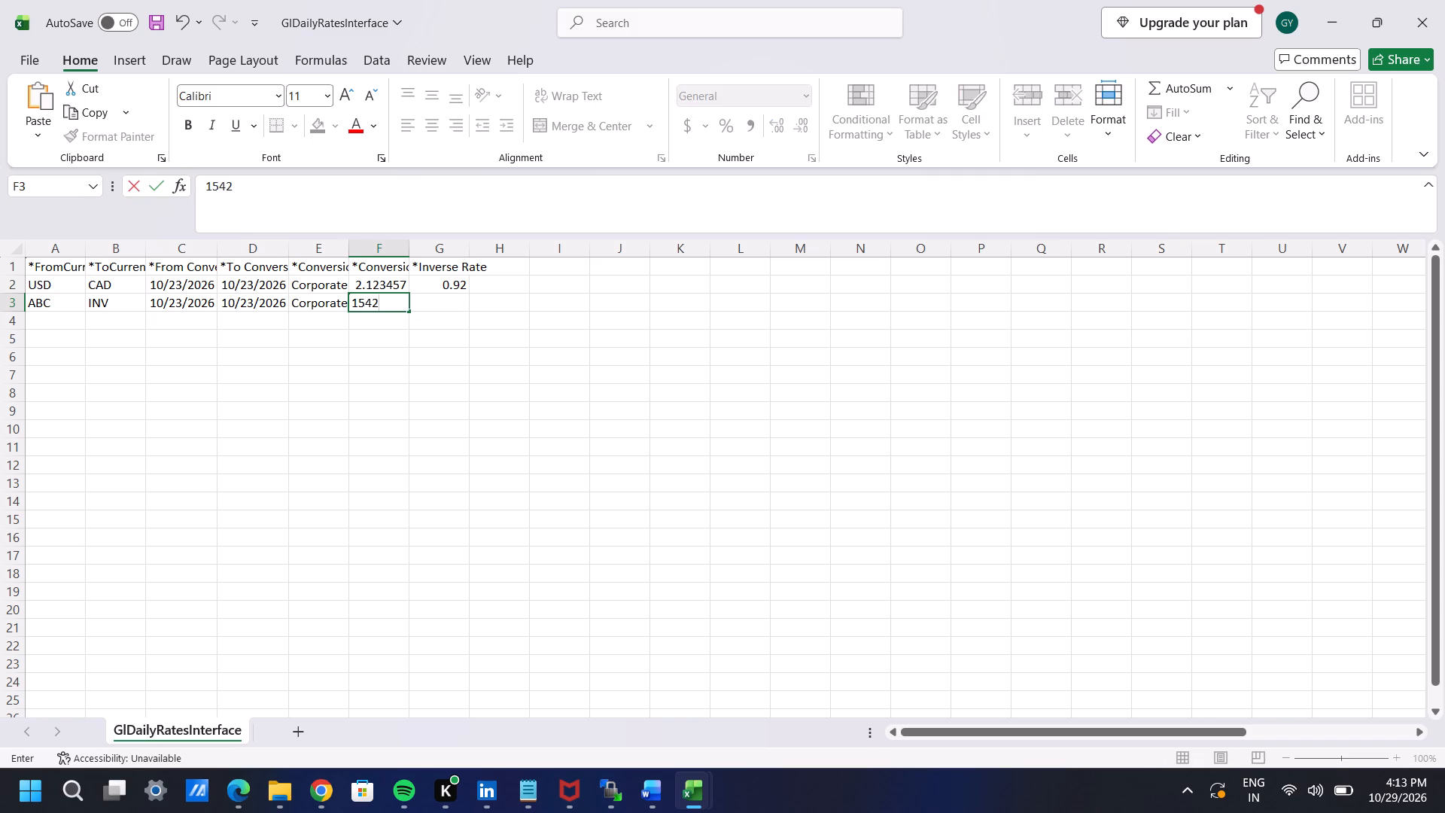
left_click(430, 298)
type("0.69")
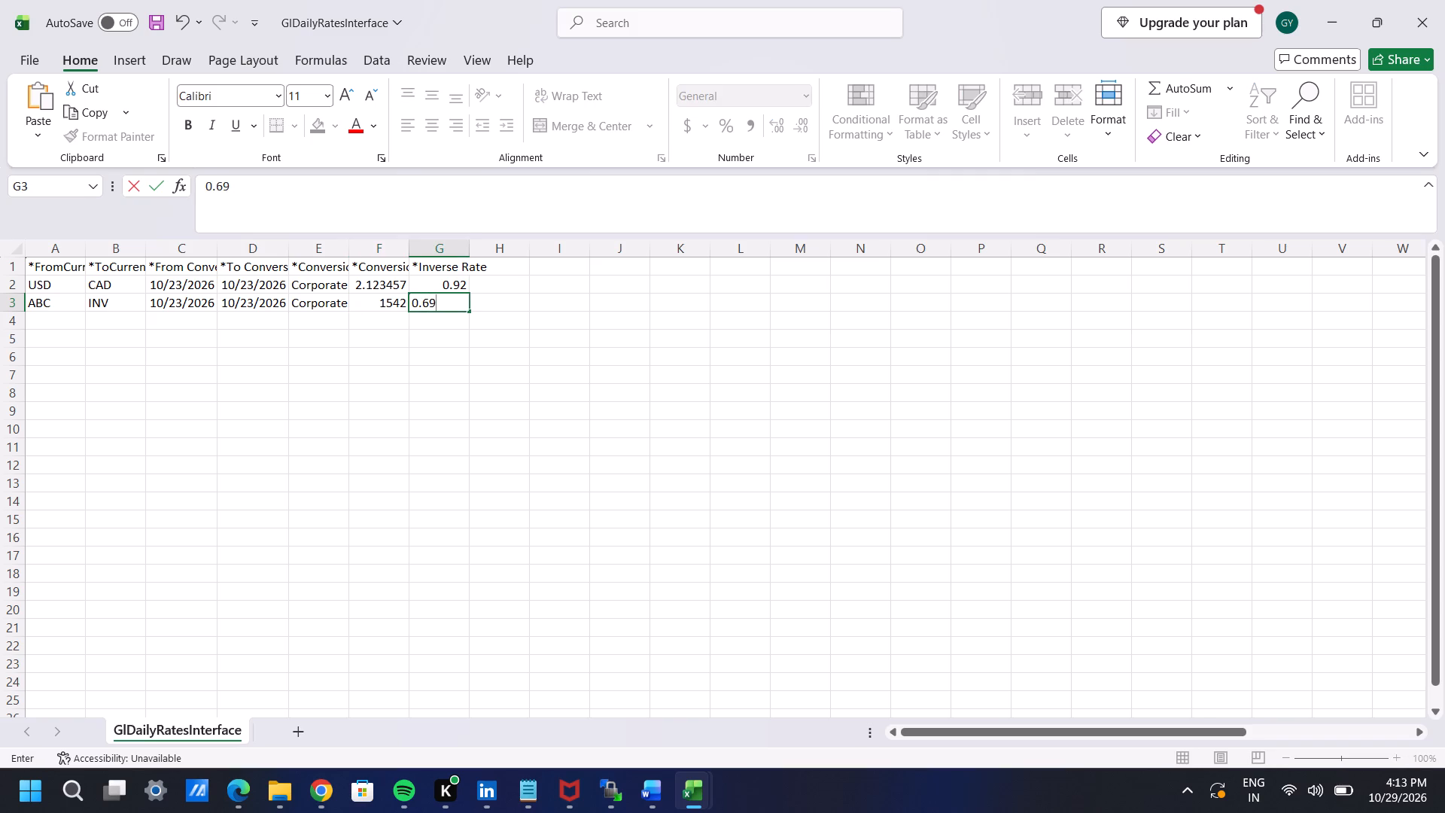
Save the GlDailyRatesInterface file.
left_click(534, 198)
key("ctrl+s")
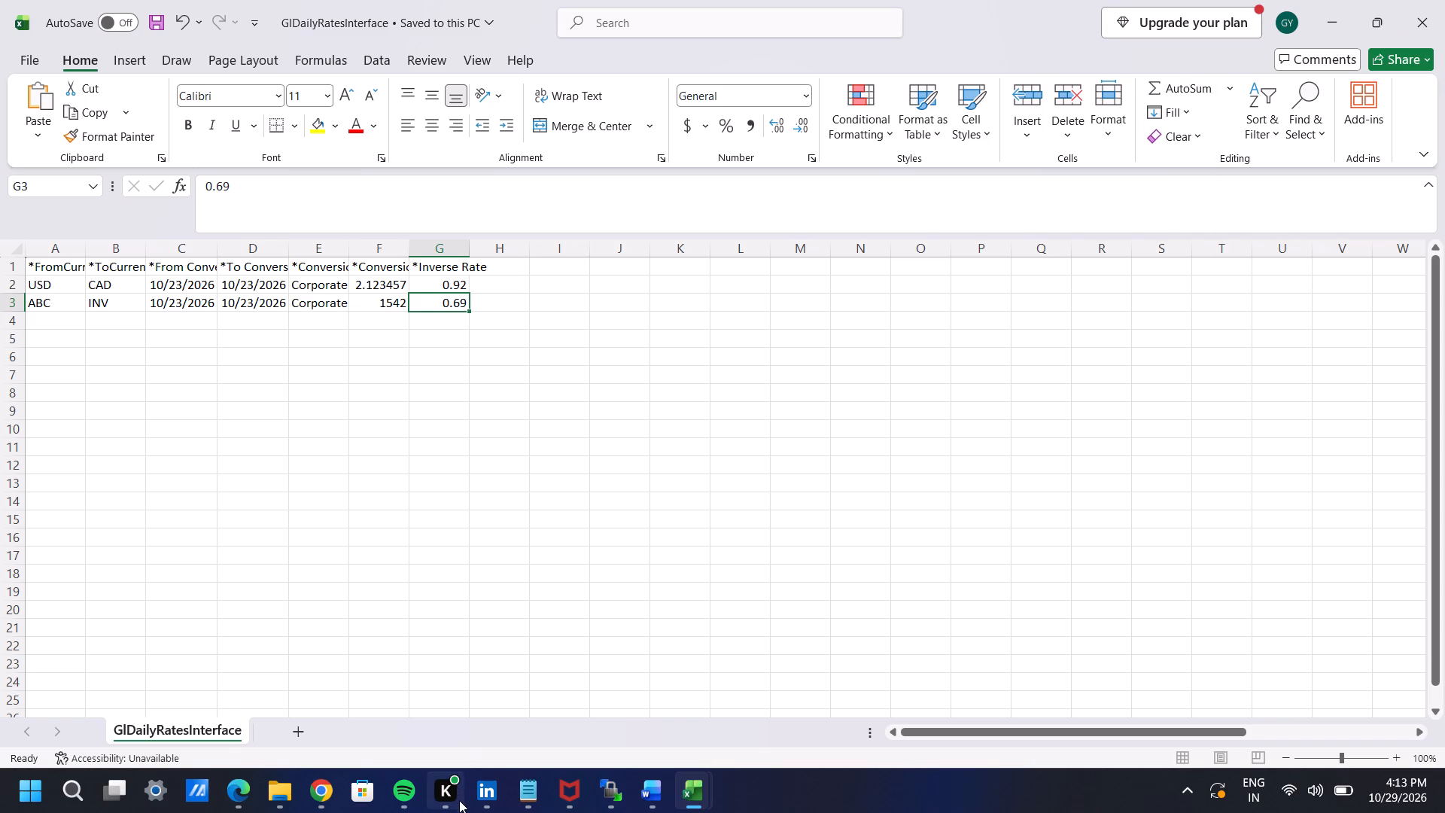
Switch to the Downloads folder in File Explorer to check the saved GlDailyRatesInterface file.
left_click(280, 787)
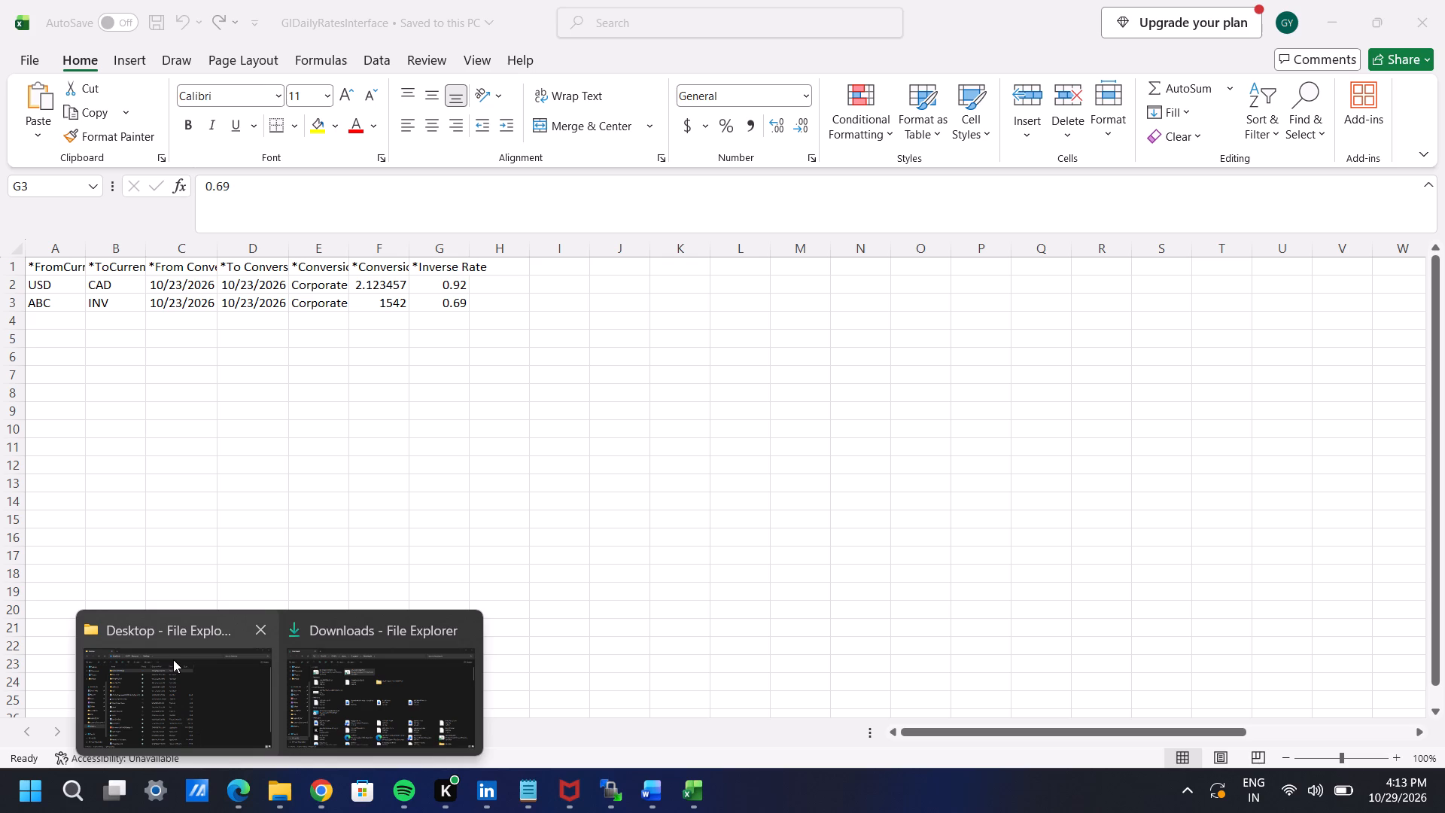
left_click(342, 681)
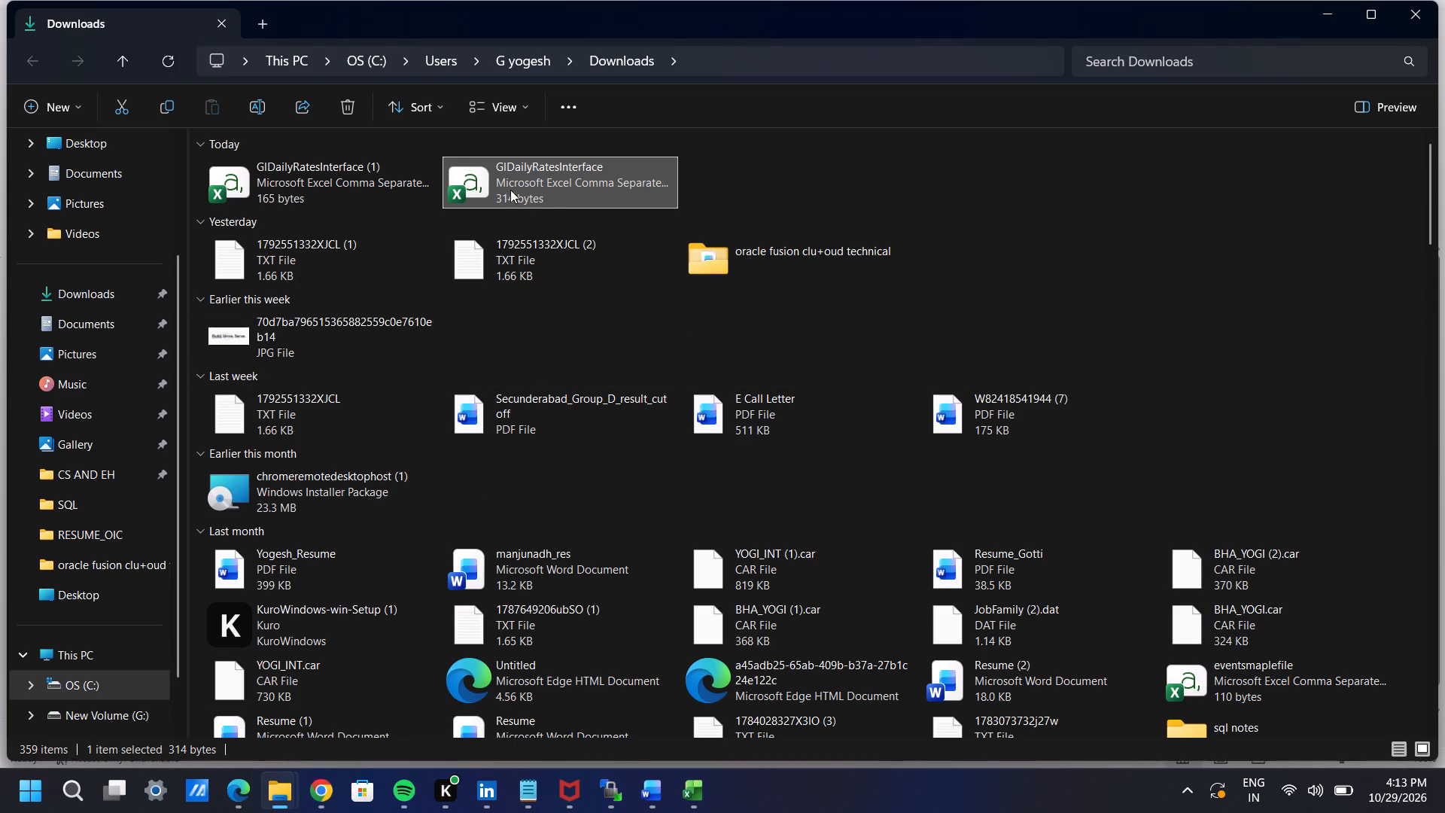
Switch to WinSCP, go up from the remote FBDI130826 folder to its parent, and show the local Desktop folder.
left_click(613, 774)
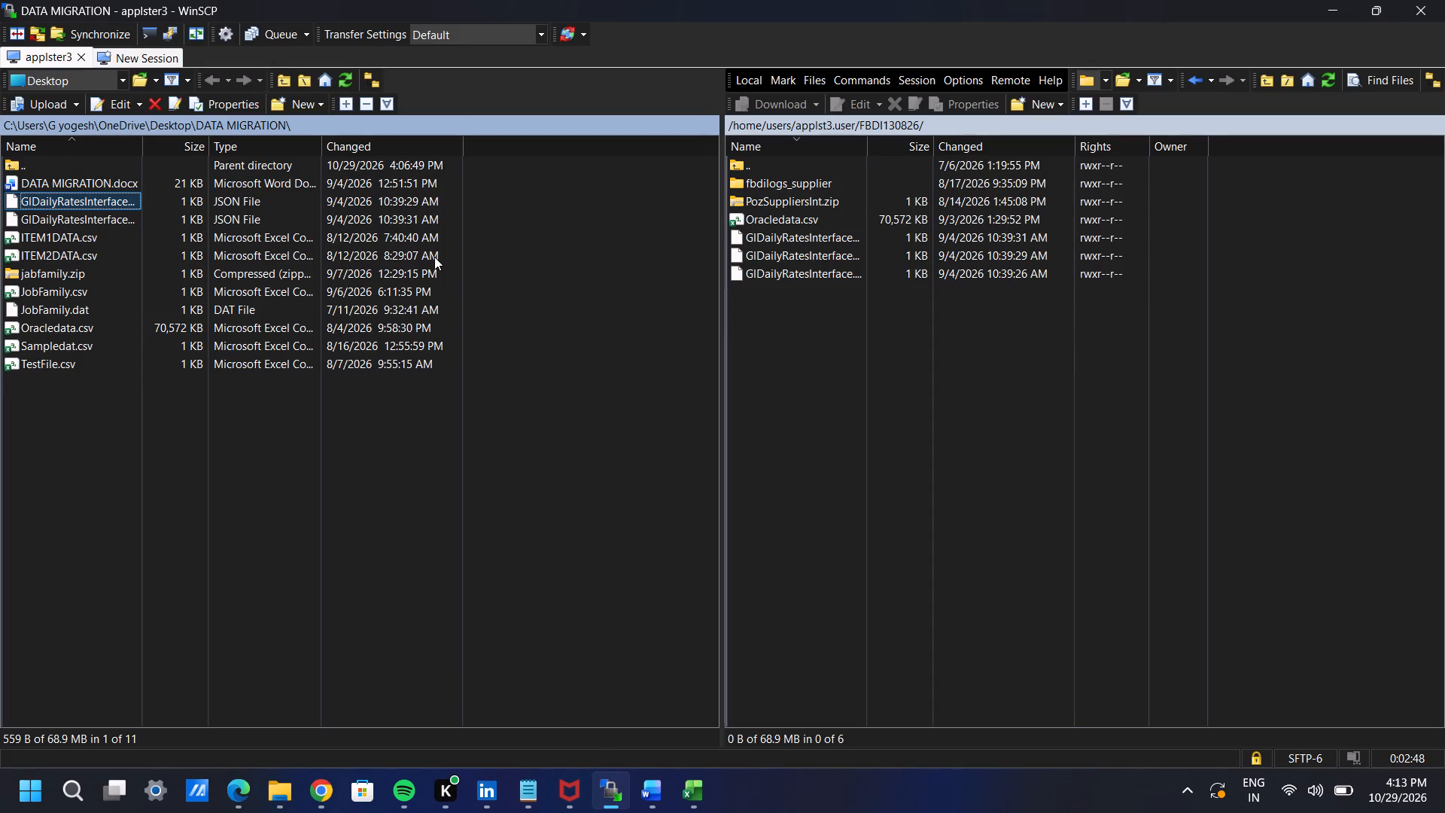
left_click(1189, 78)
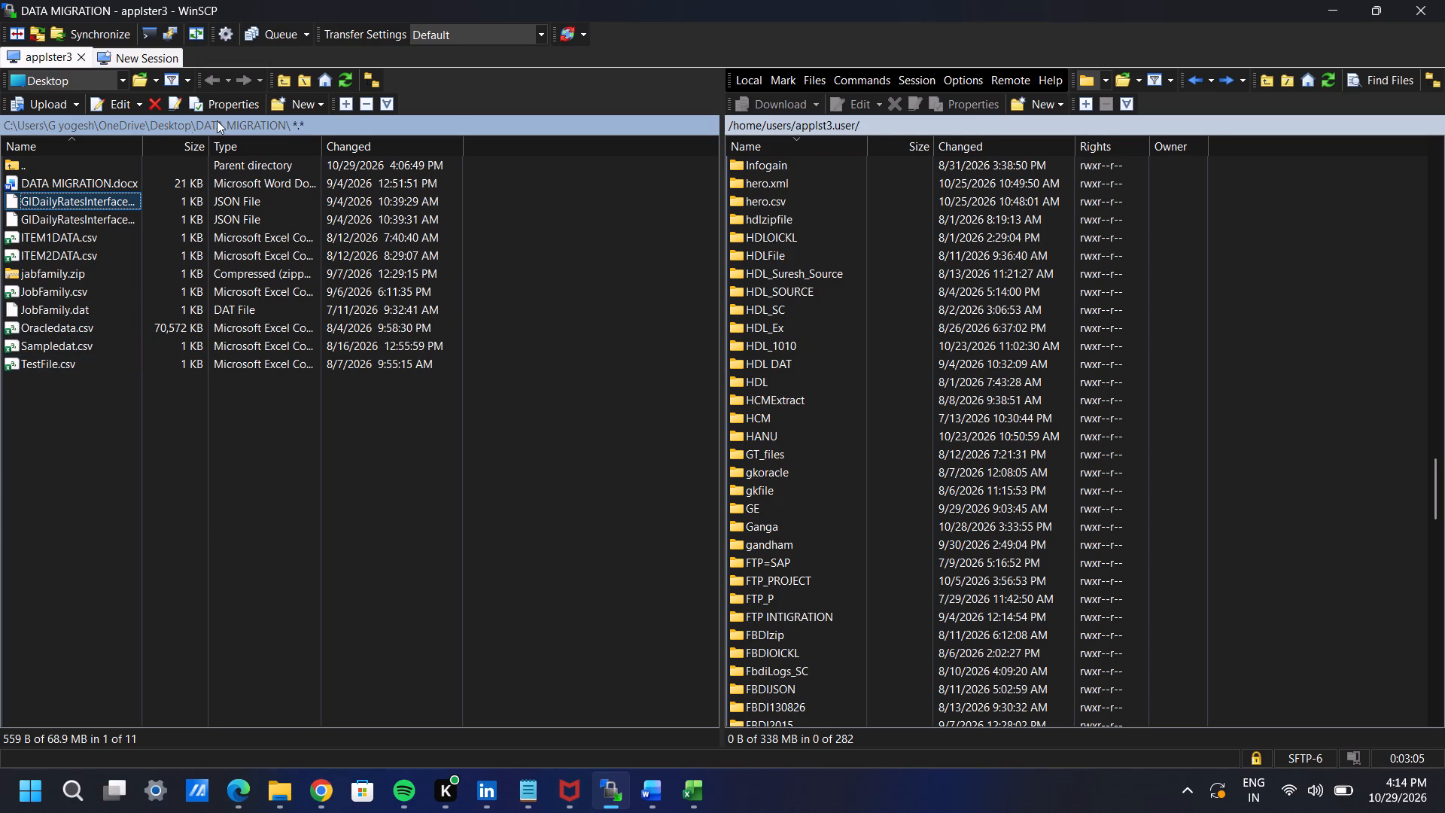
left_click(159, 130)
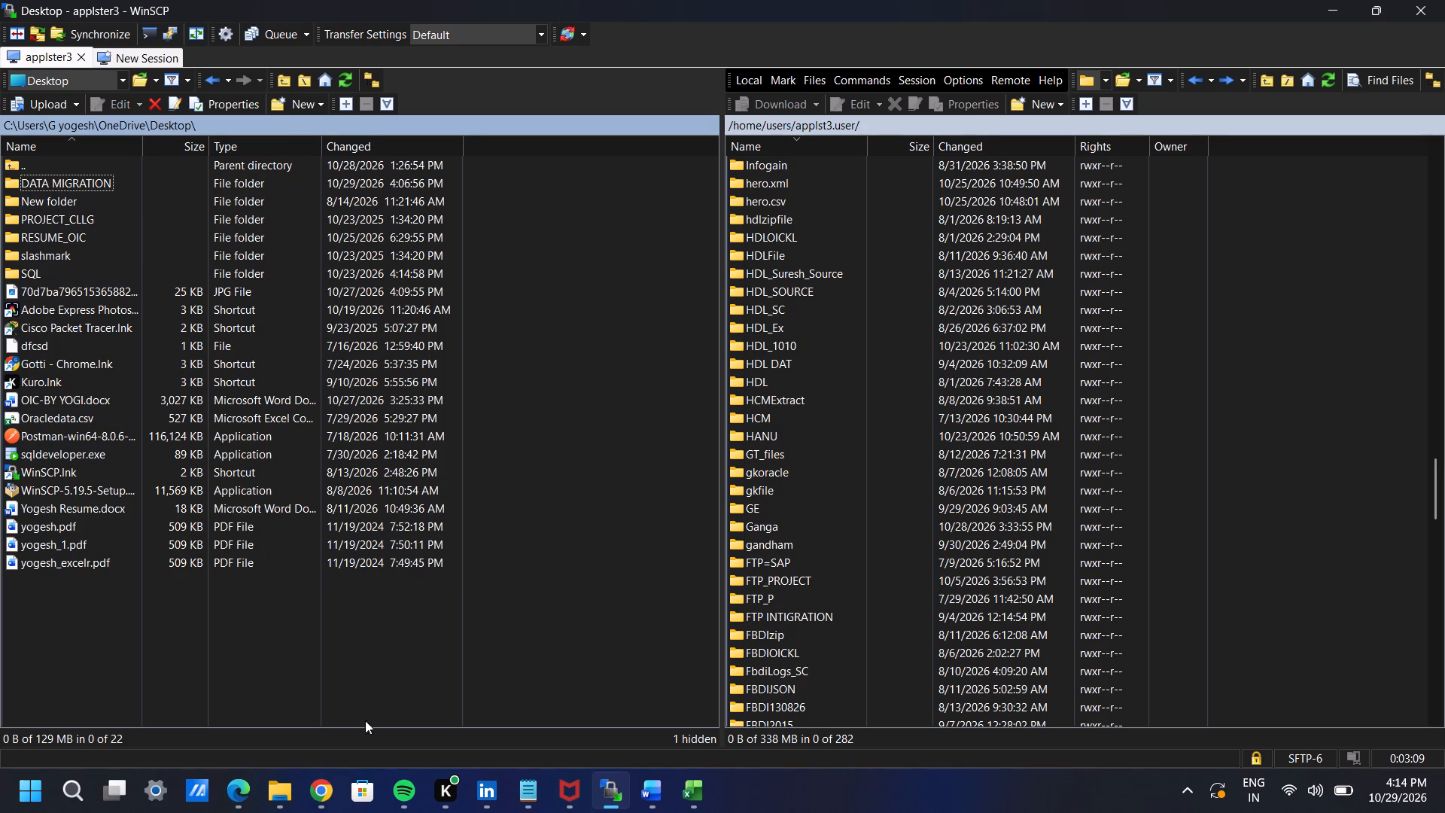
Switch to File Explorer and open the Downloads folder to check where the GlDailyRatesInterface files are stored.
left_click(272, 789)
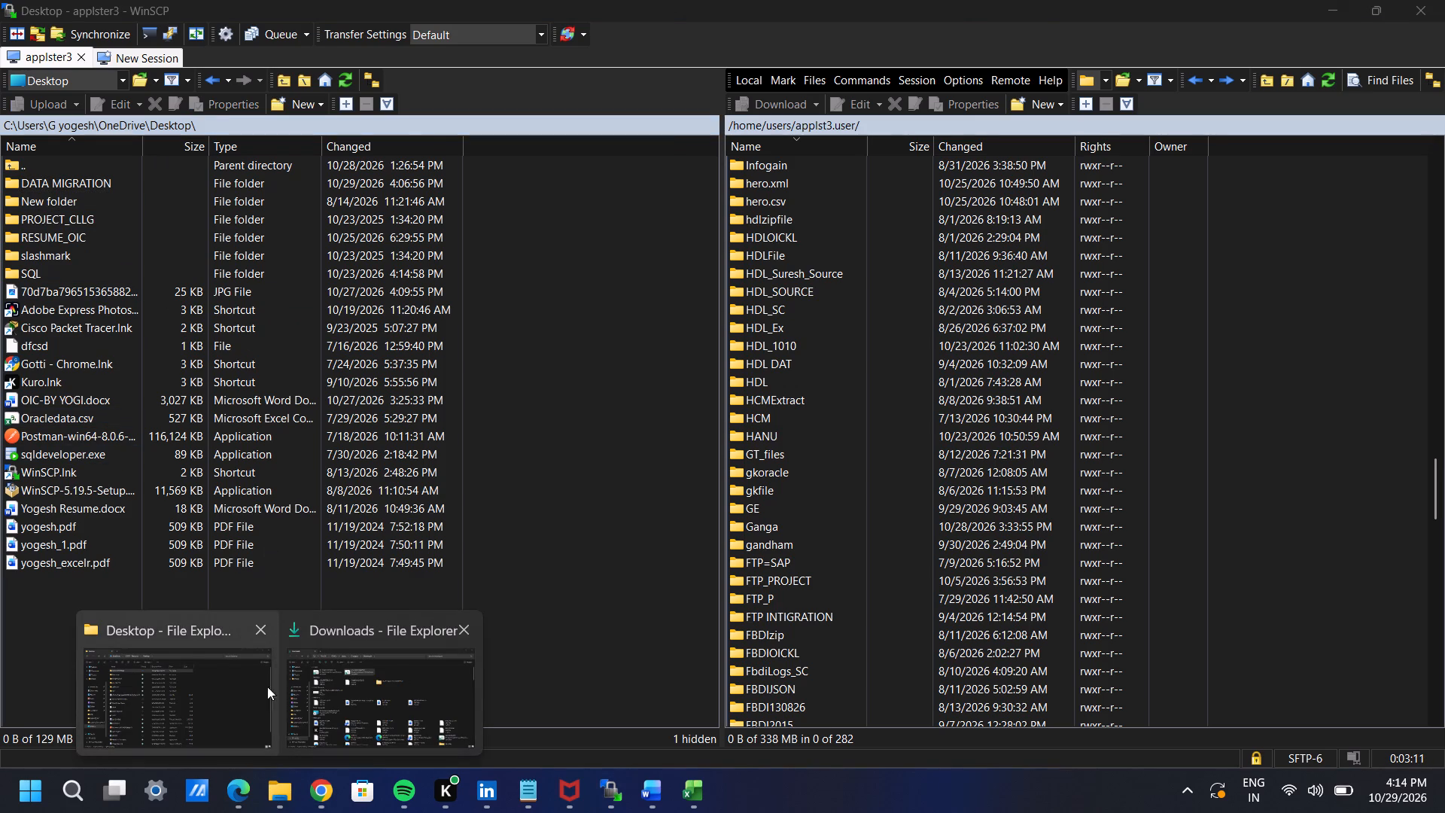
left_click(159, 705)
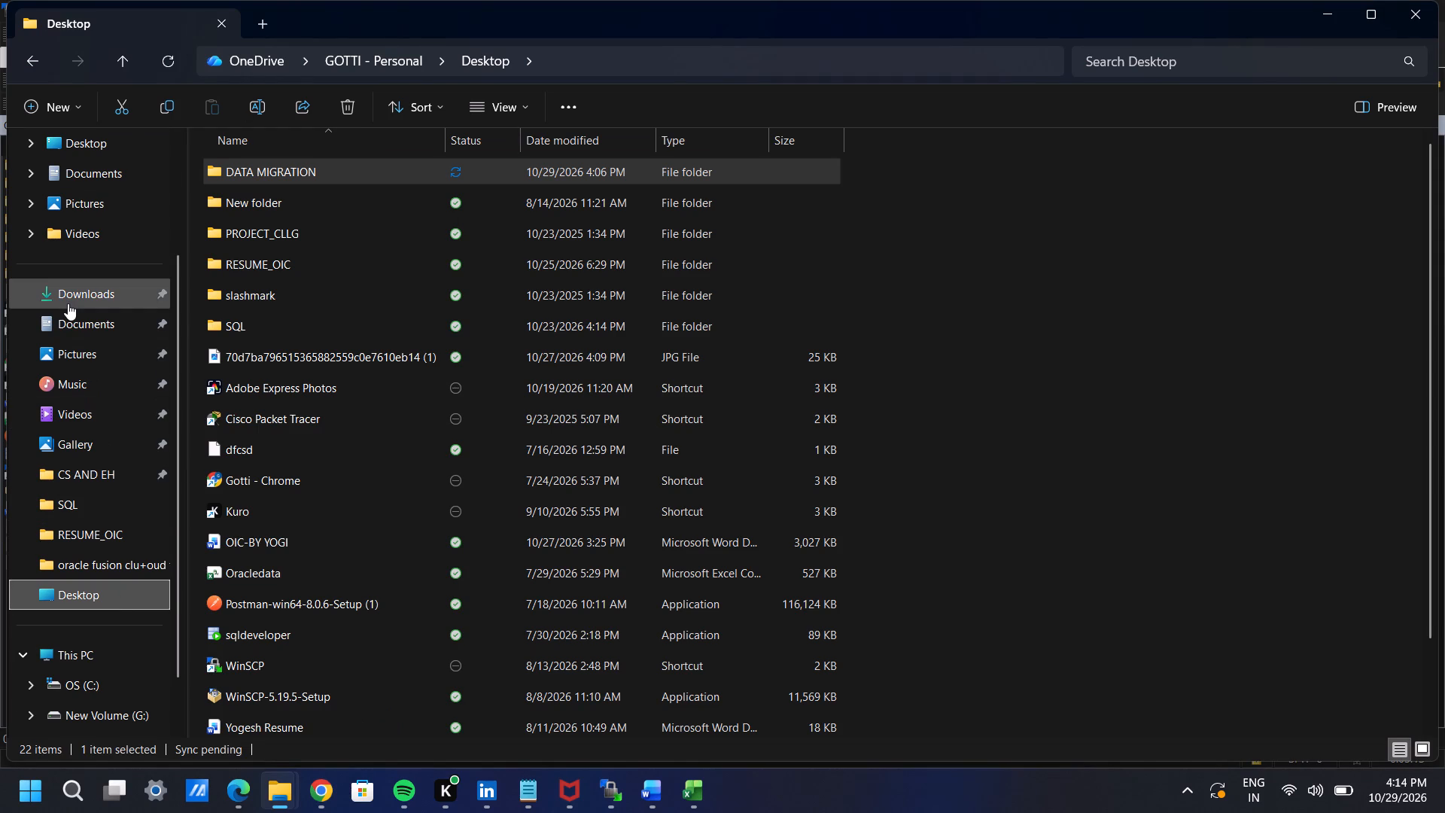
left_click(68, 303)
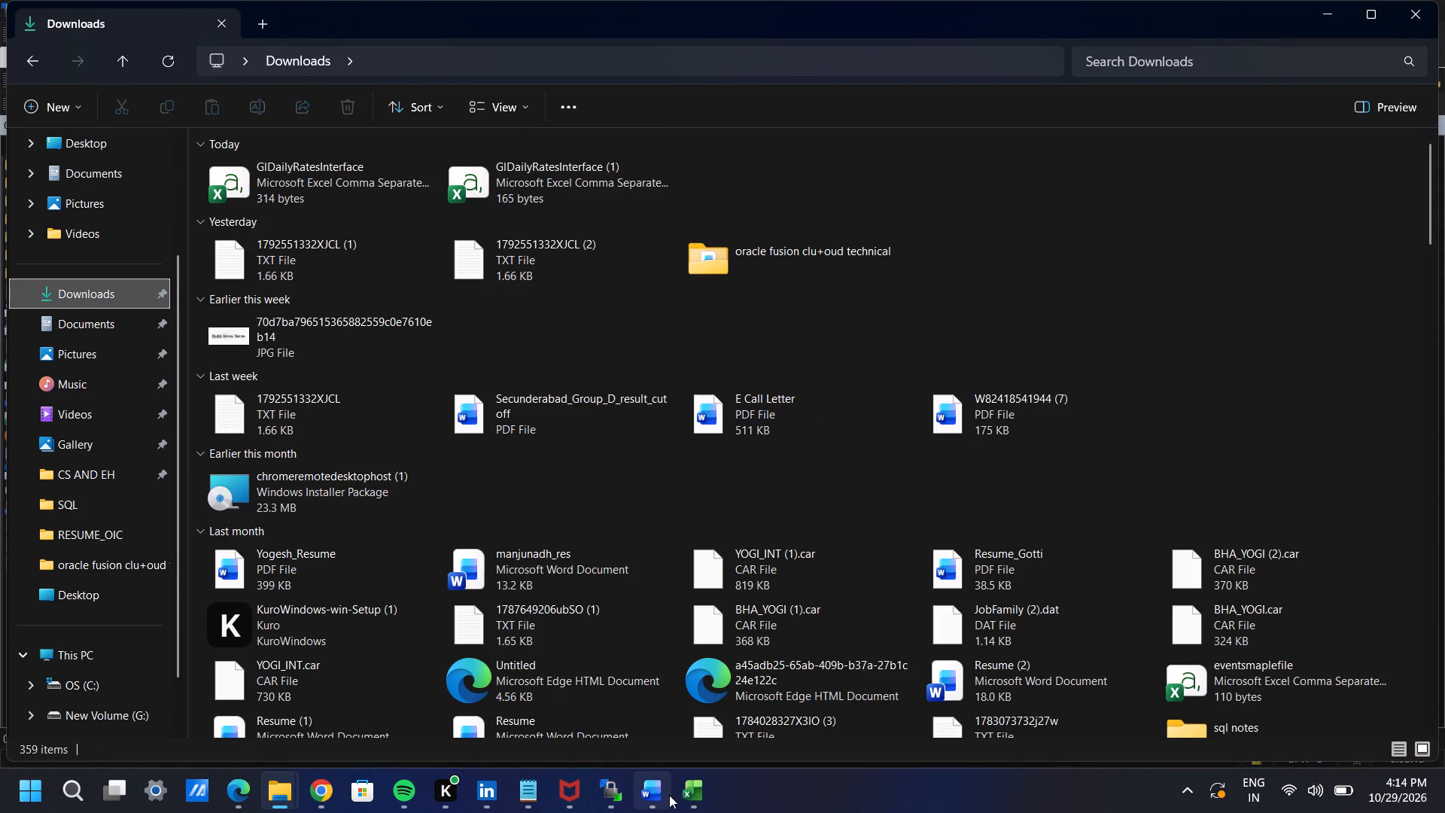
Switch back to WinSCP and open the user profile's Downloads folder on the local side.
left_click(613, 799)
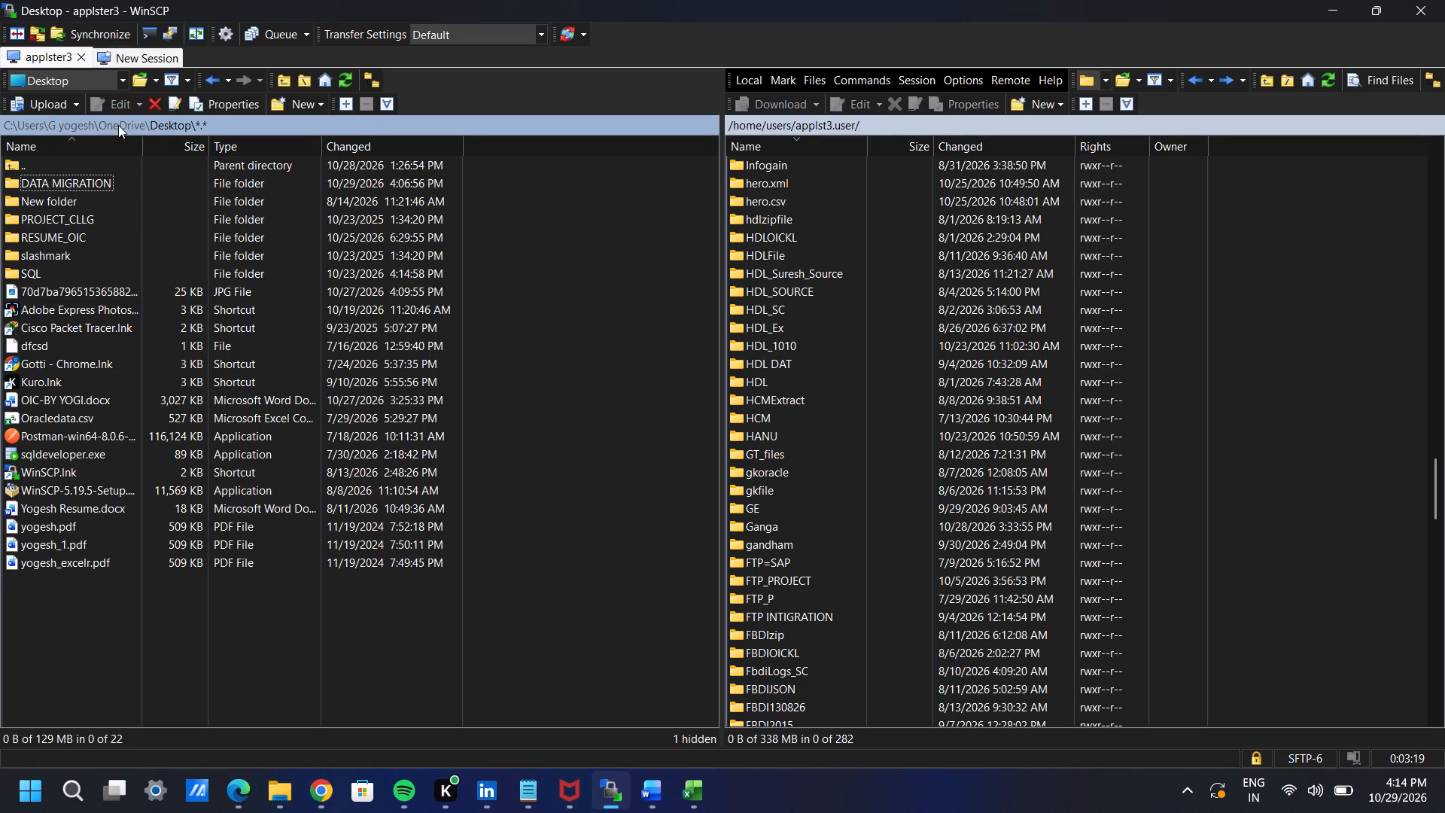
left_click(61, 117)
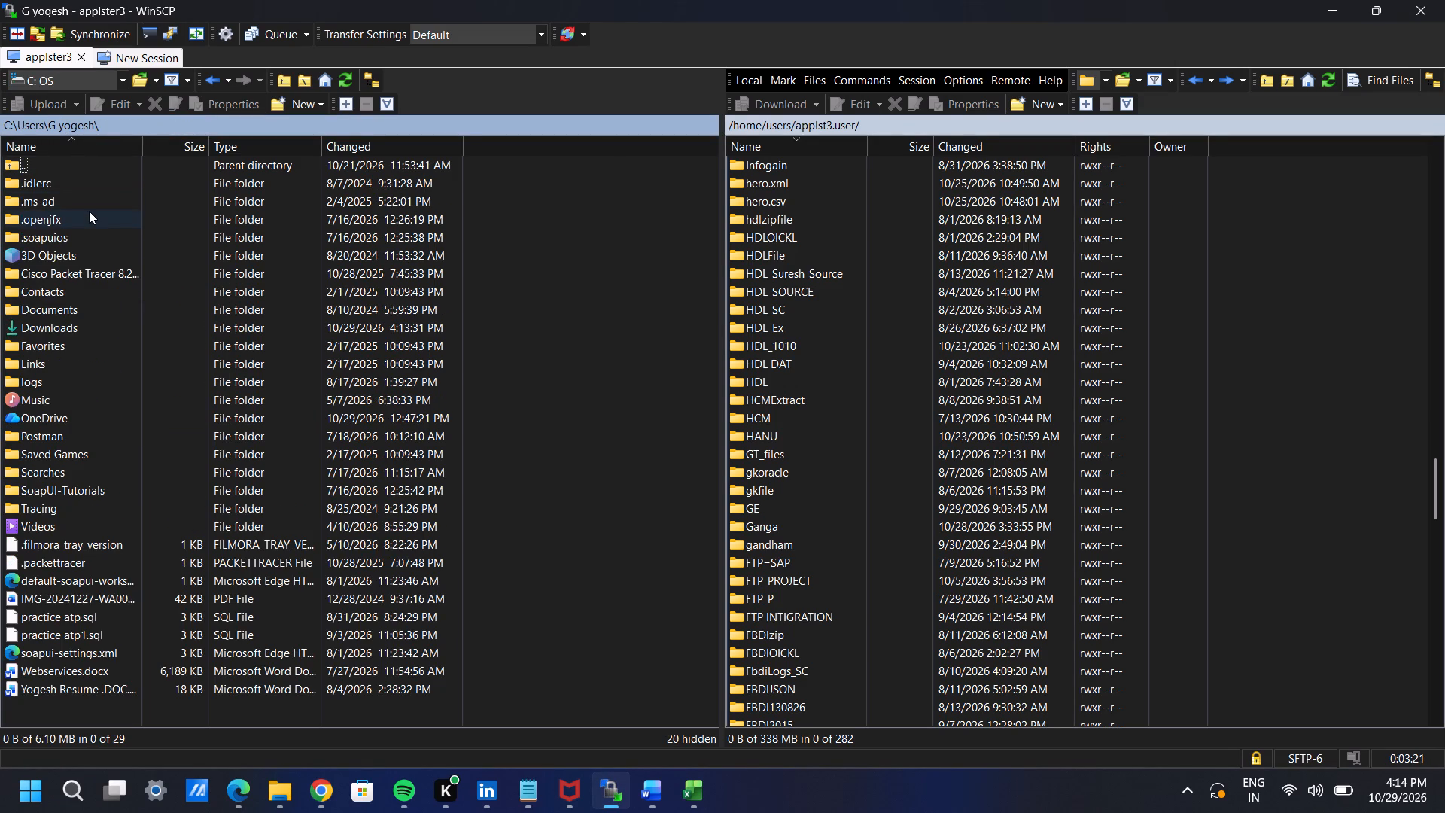
left_click(50, 324)
double_click(50, 324)
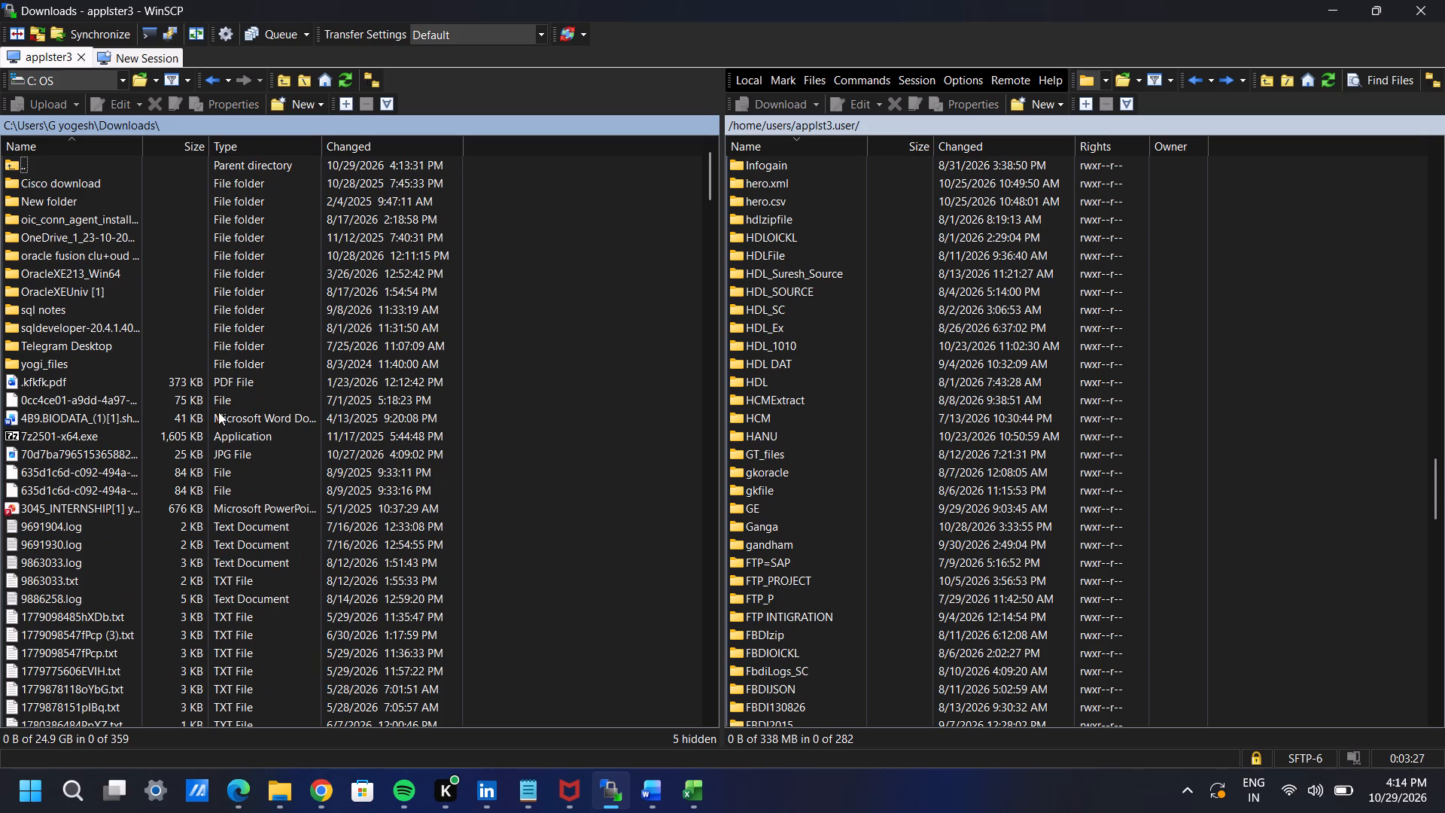
Look through the local Downloads file list for the GlDailyRatesInterface files.
scroll(109, 425, "down", 5)
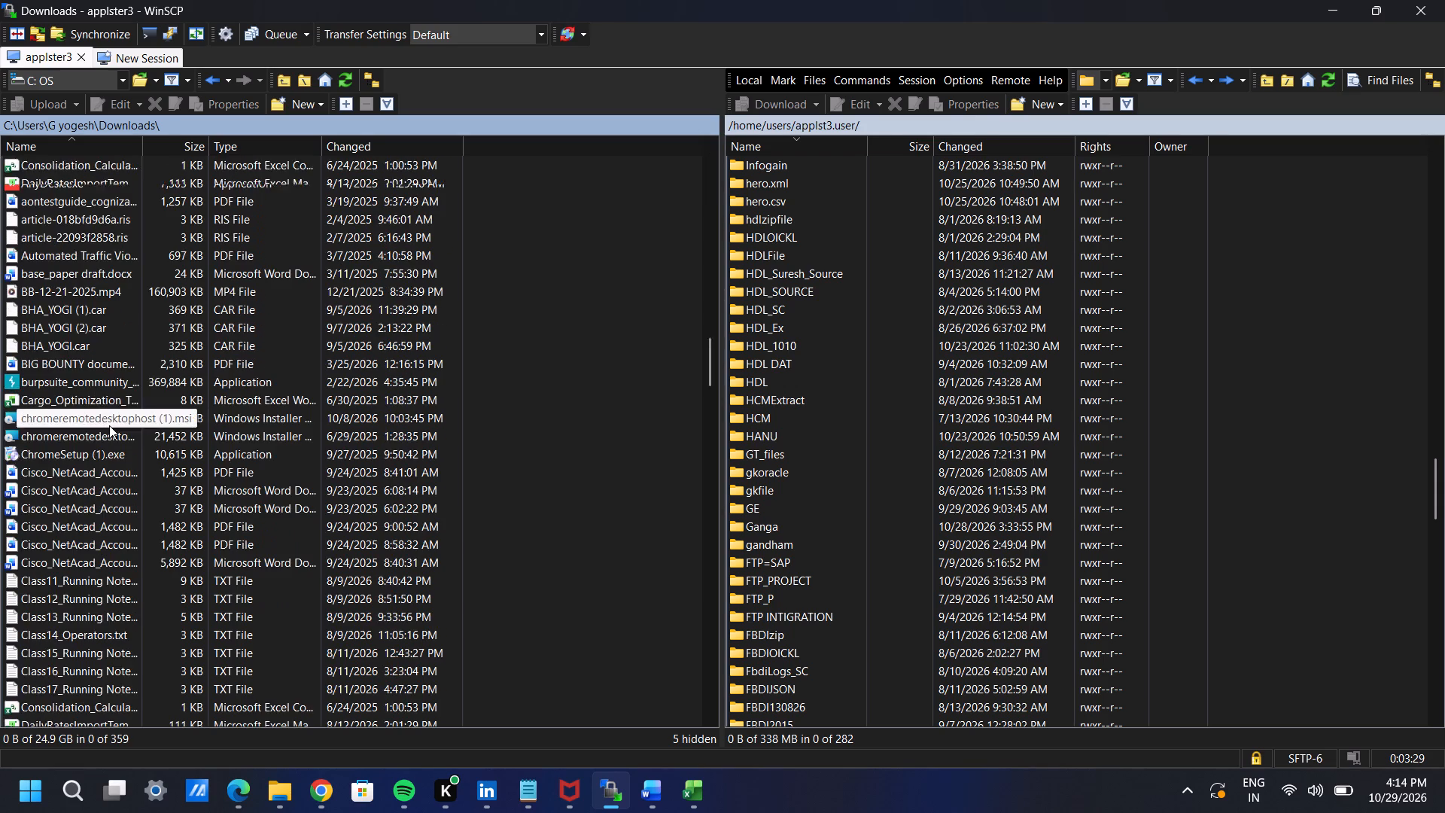
scroll(109, 425, "down", 4)
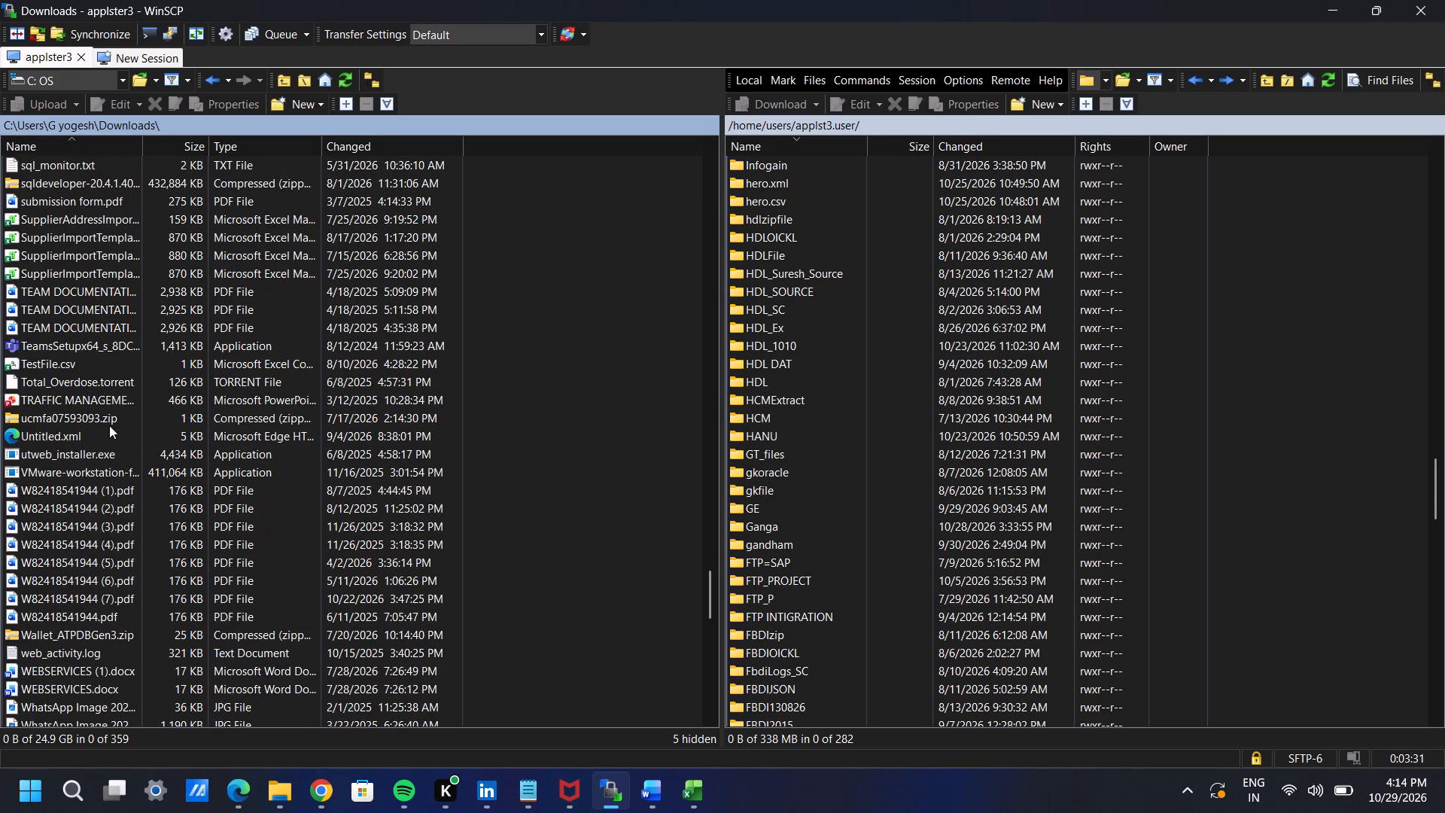
scroll(109, 425, "down", 6)
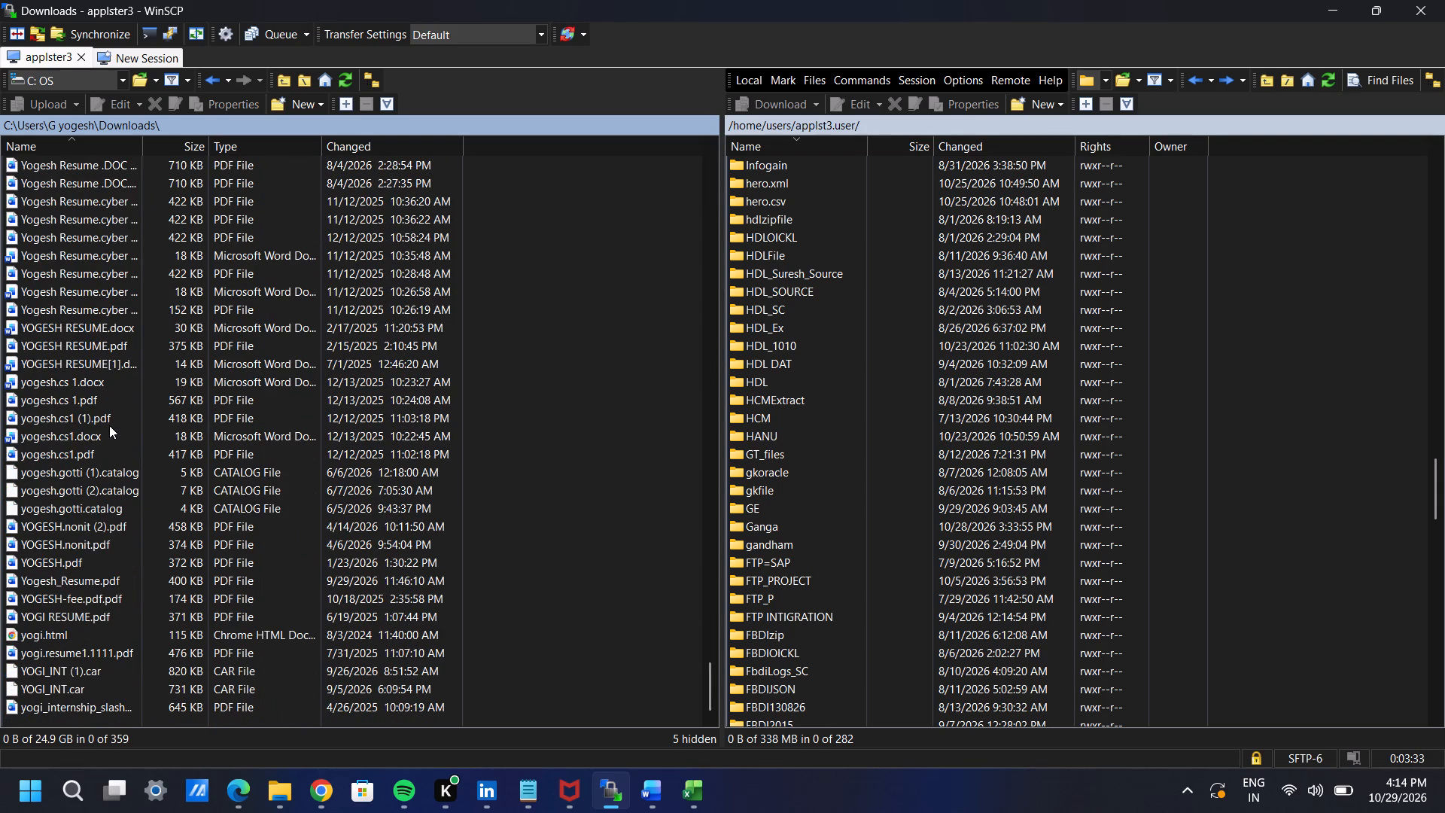
scroll(109, 425, "up", 3)
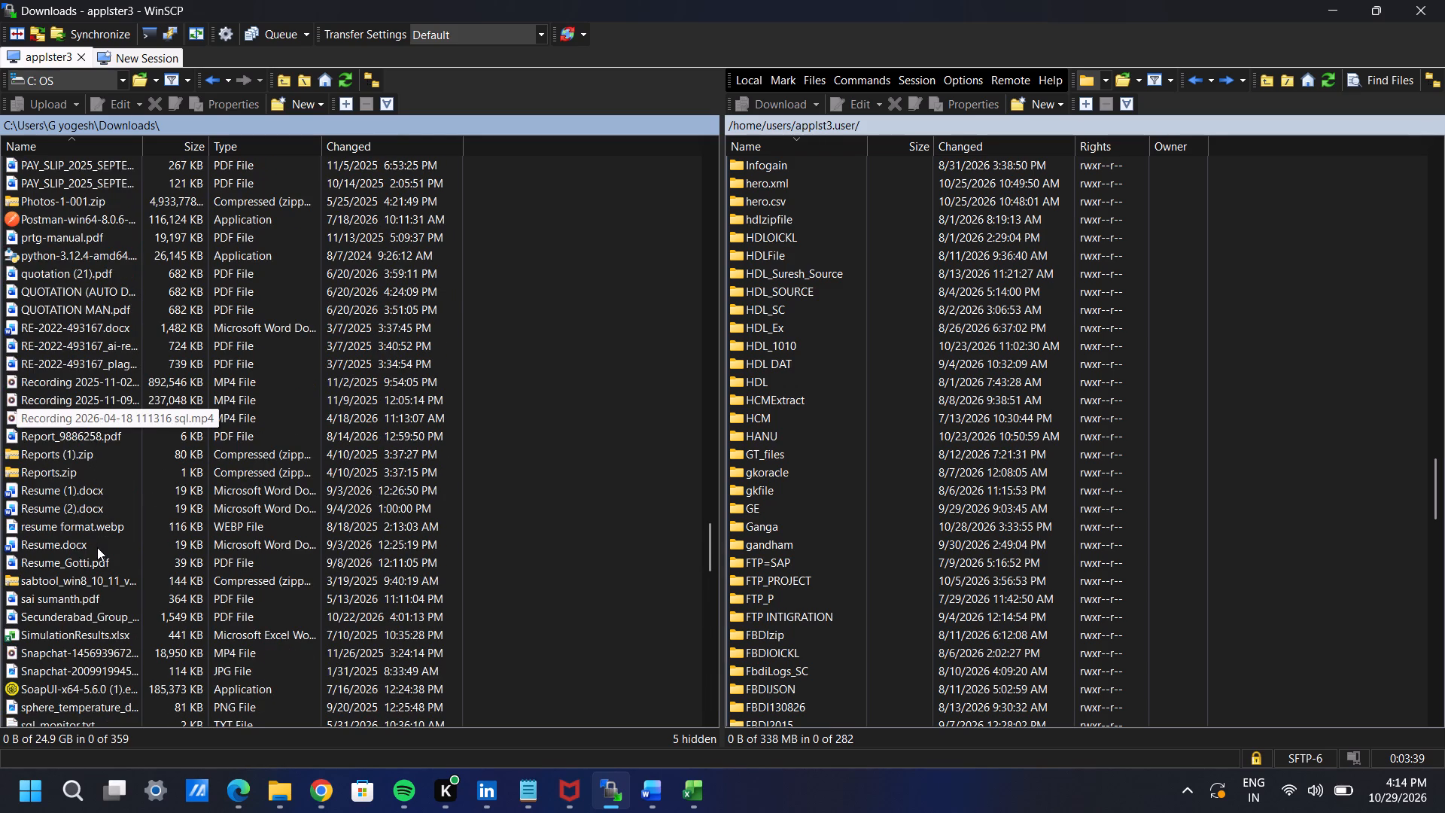
scroll(97, 547, "up", 1)
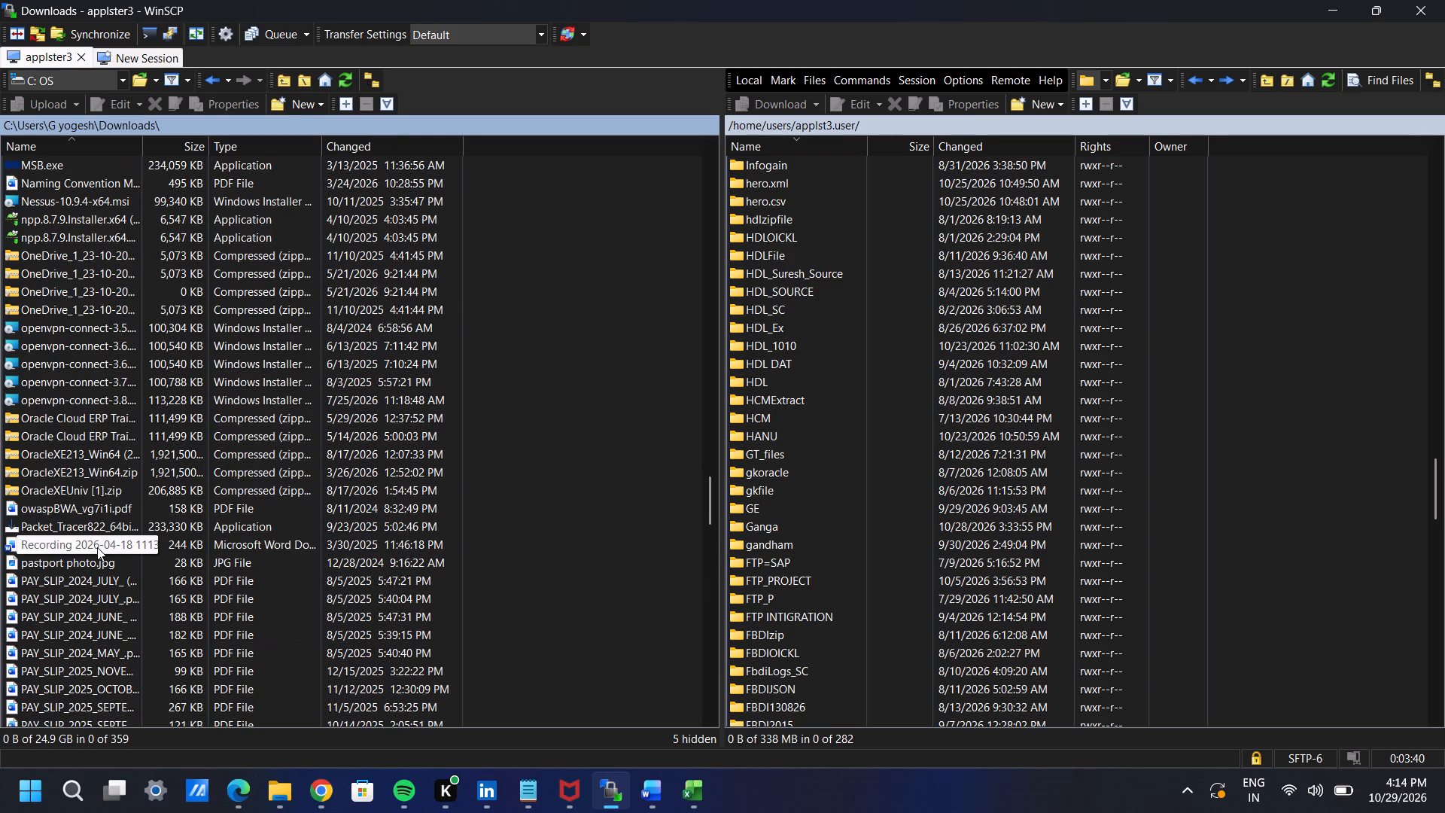
scroll(97, 547, "up", 3)
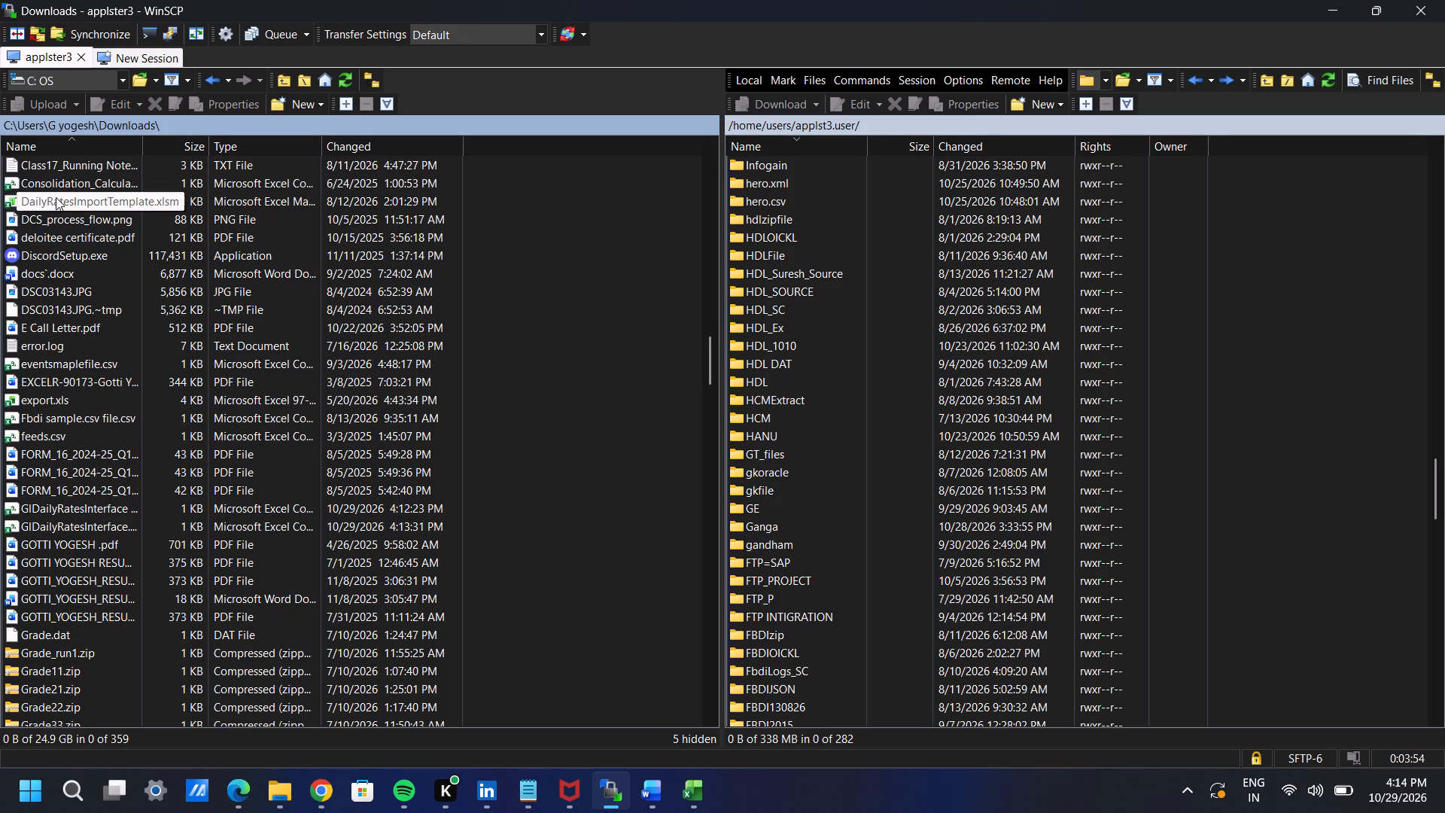
scroll(56, 197, "up", 1)
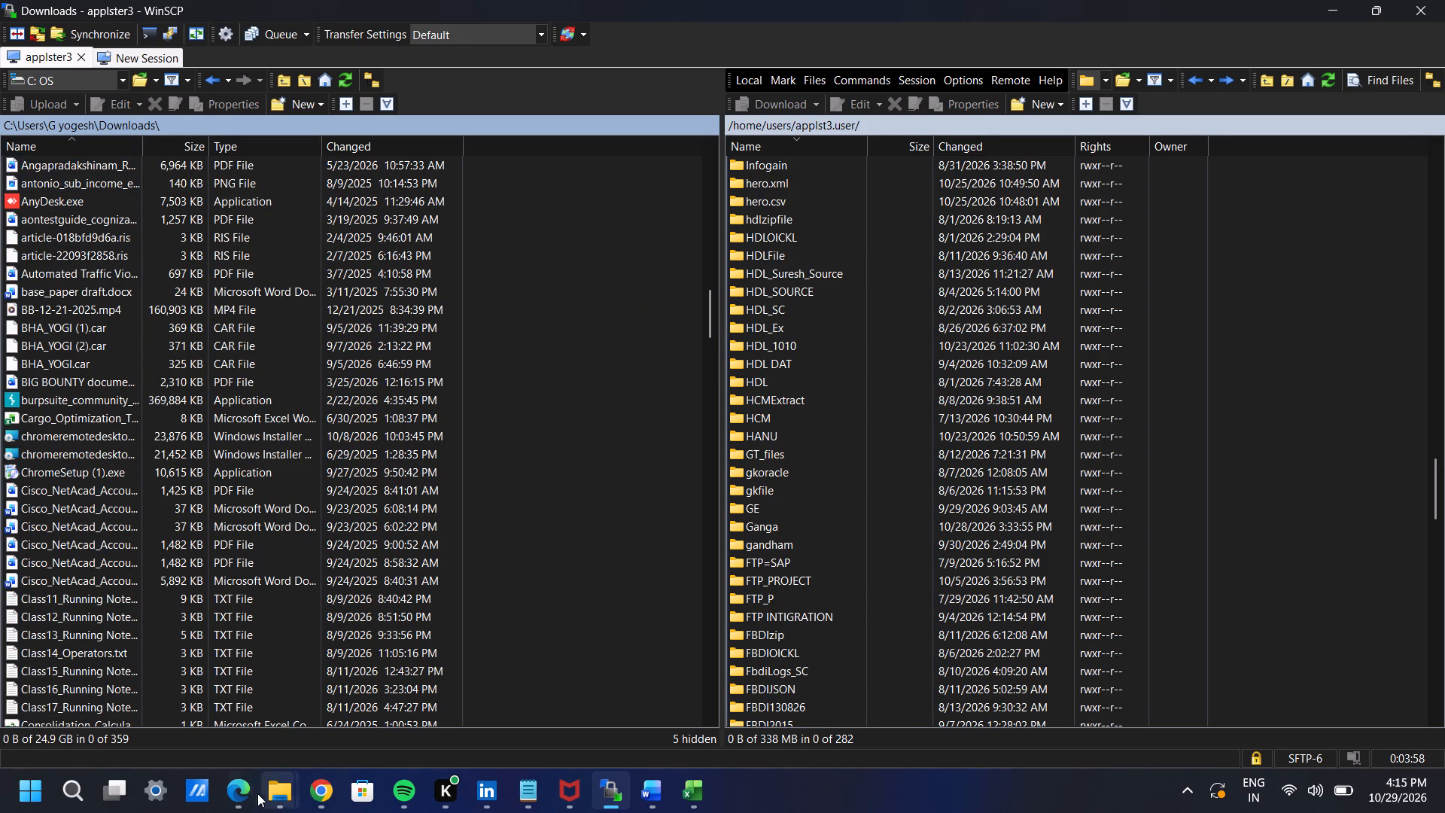
Switch to File Explorer and select the GlDailyRatesInterface file among the recent files on the Home page.
left_click(208, 697)
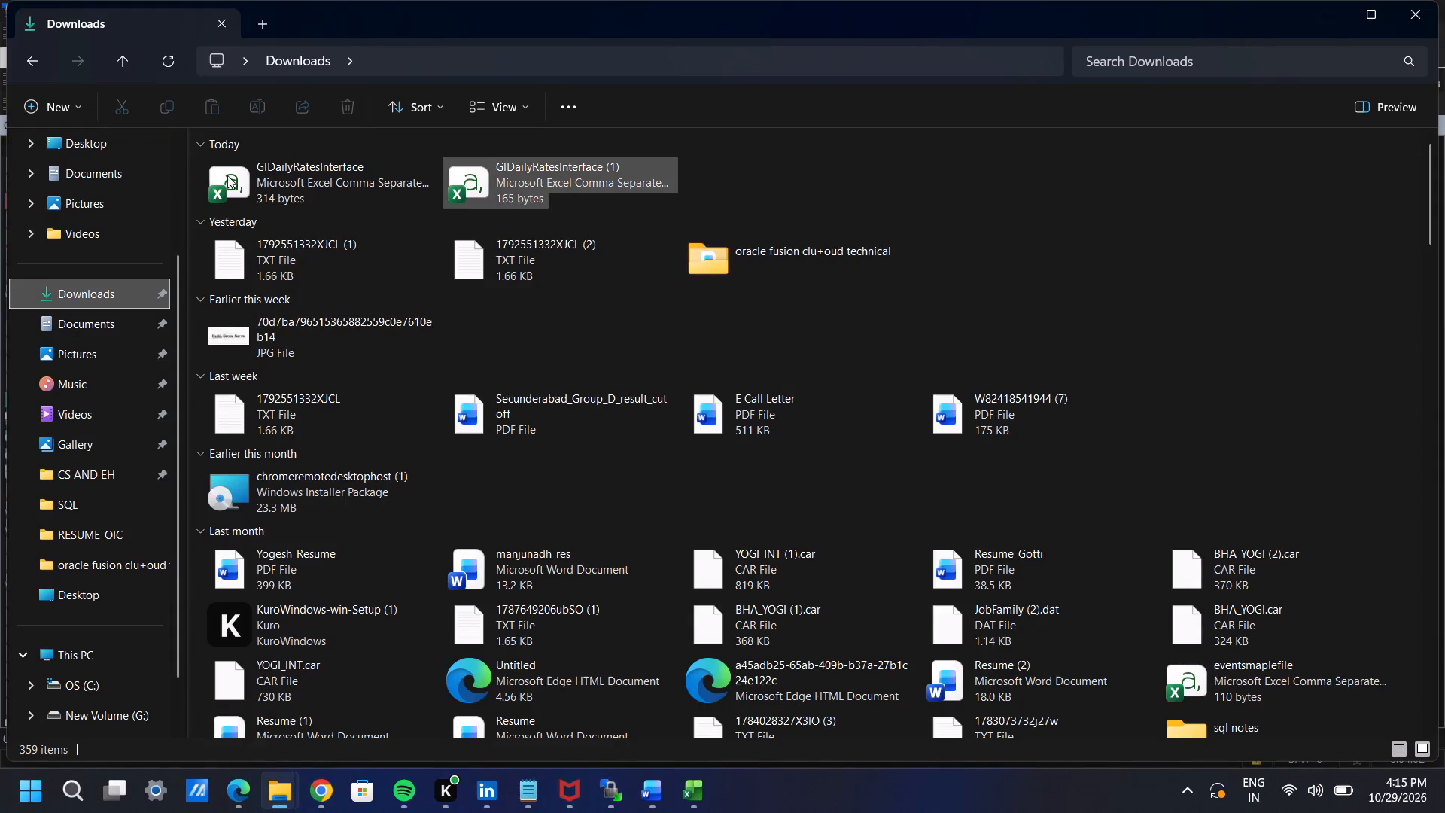
scroll(0, 236, "up", 2)
scroll(71, 277, "up", 3)
left_click(103, 138)
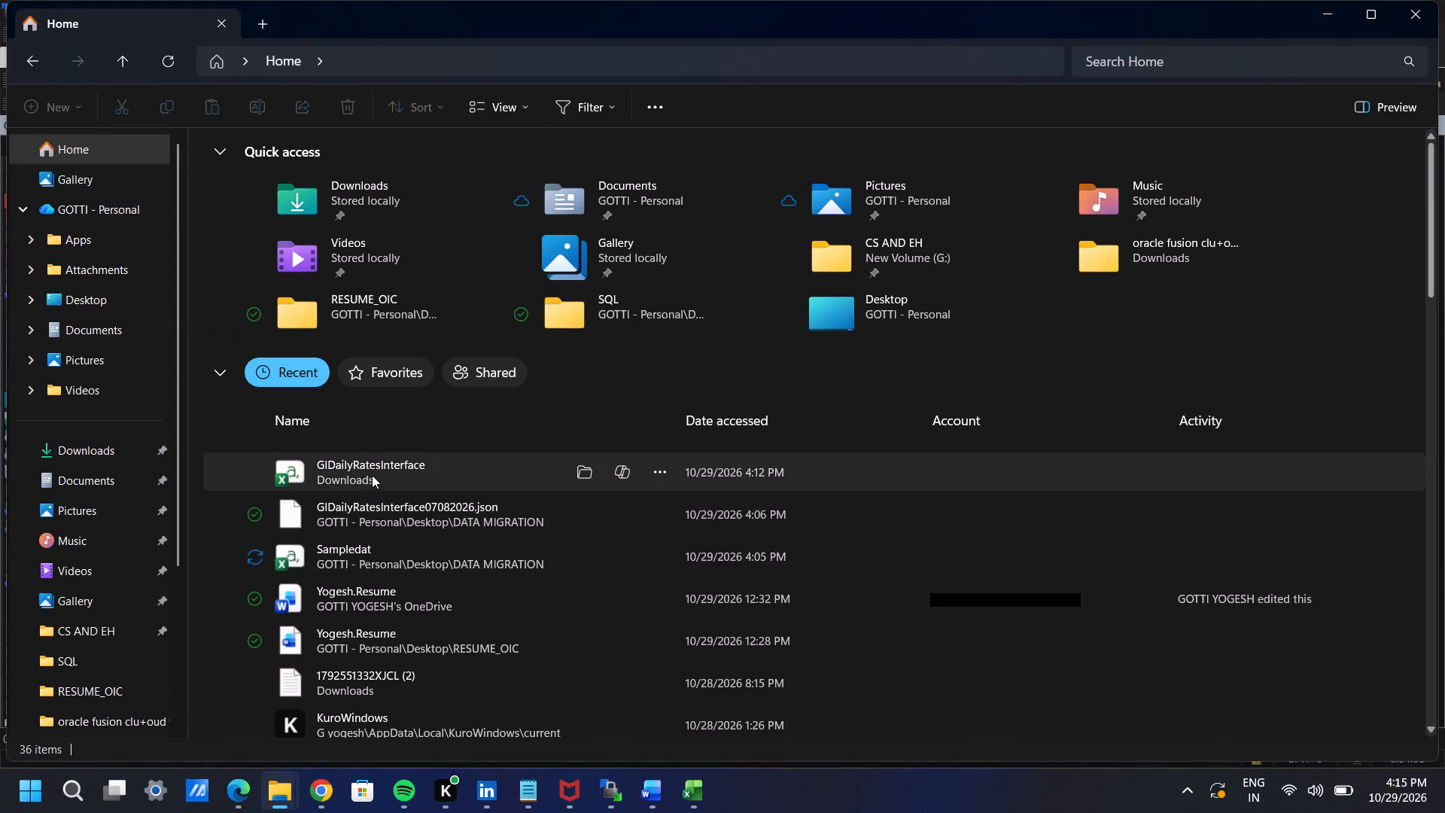
left_click(343, 470)
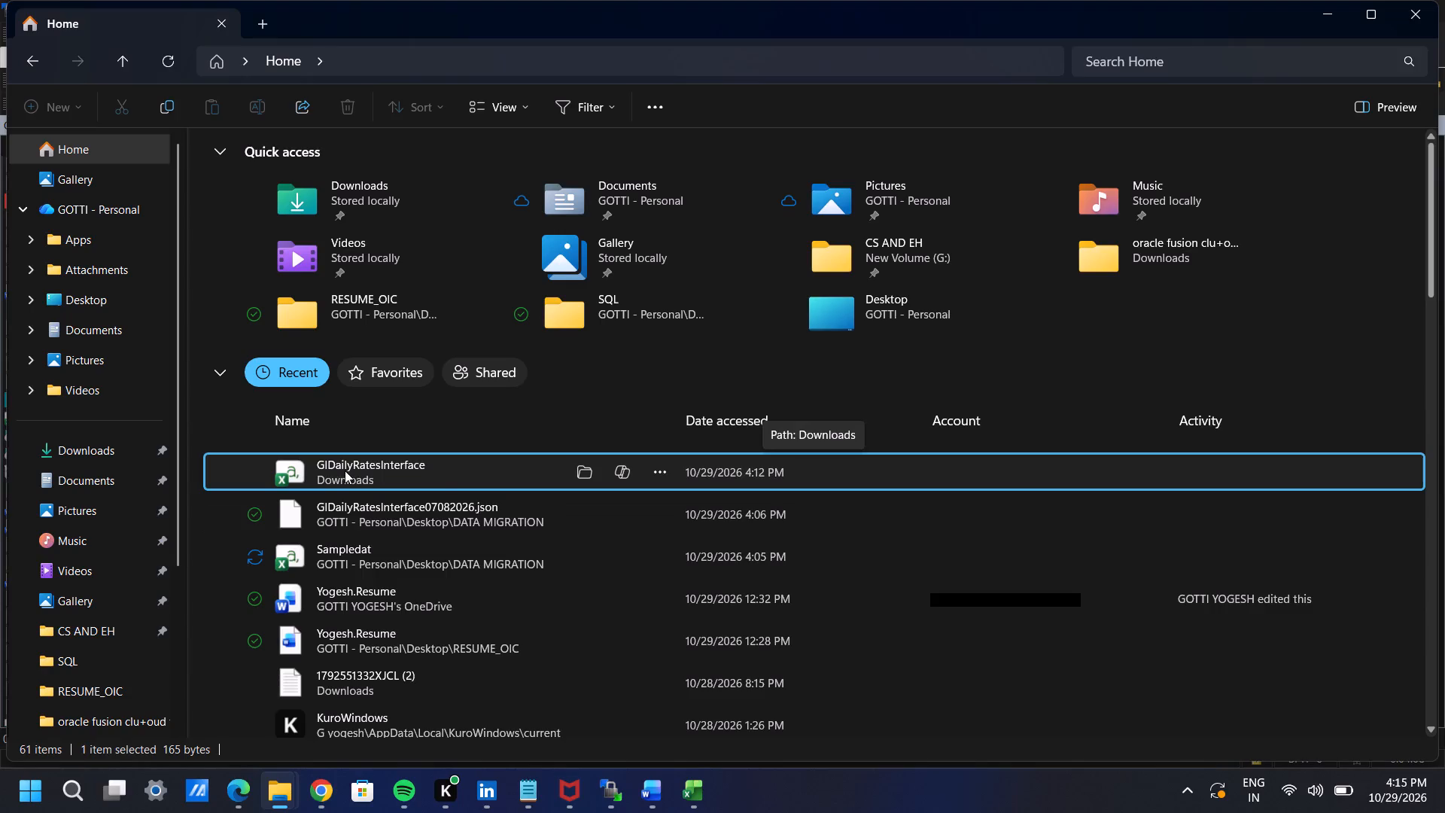
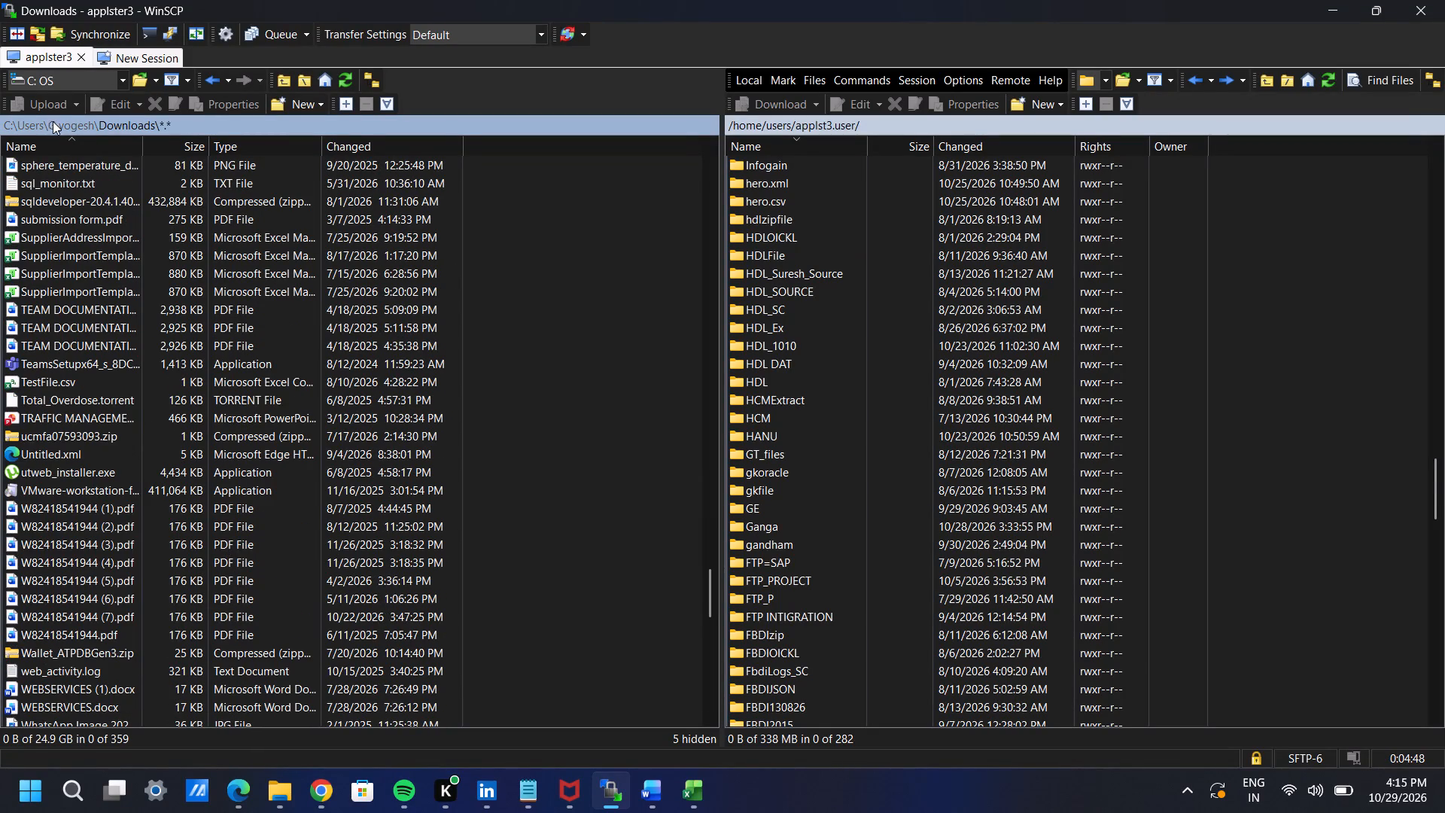
Go up to the local user folder and open its Documents folder to look for the GlDailyRatesInterface file.
left_click(53, 121)
scroll(105, 355, "up", 5)
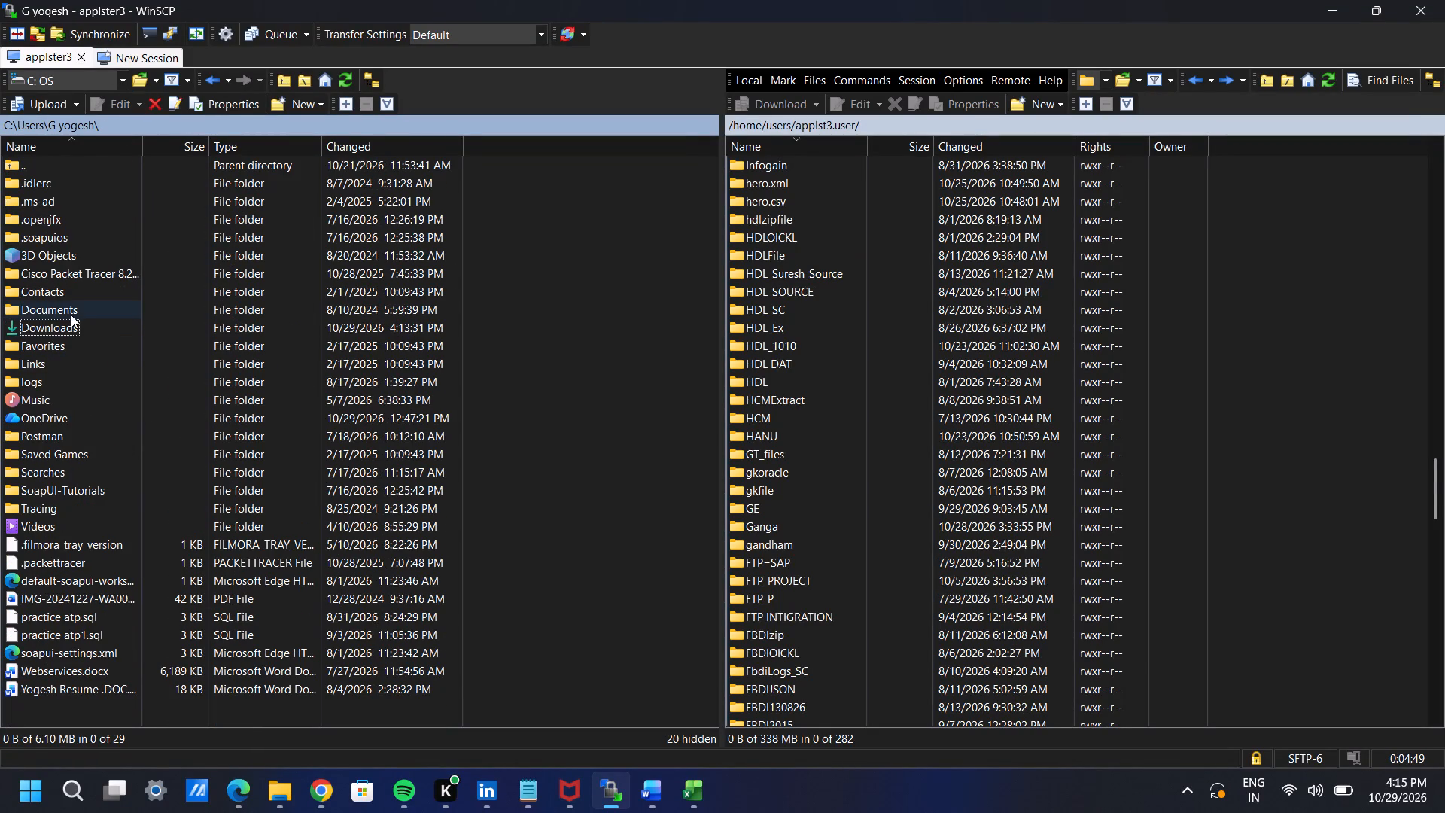
left_click(56, 300)
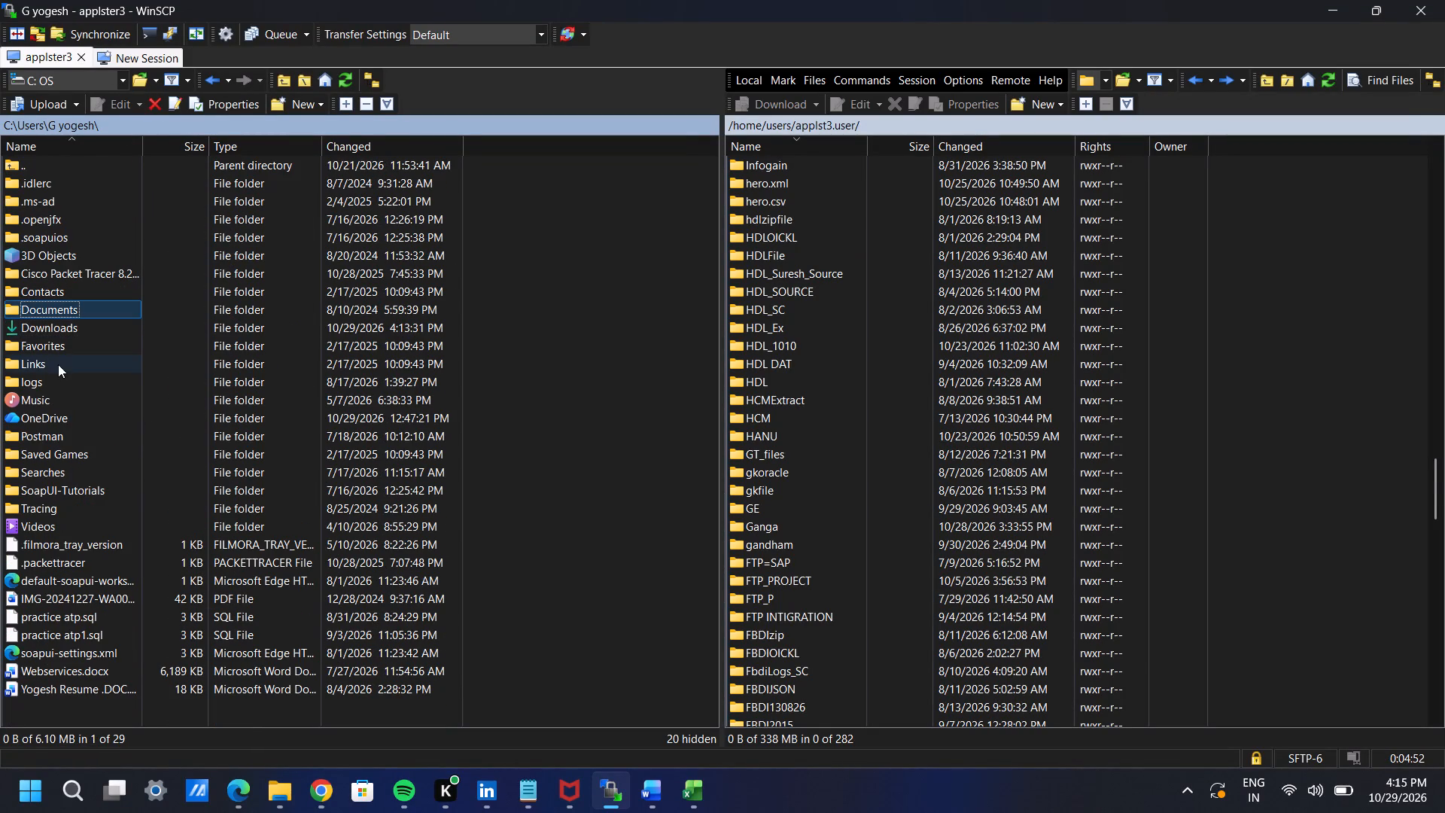
double_click(50, 312)
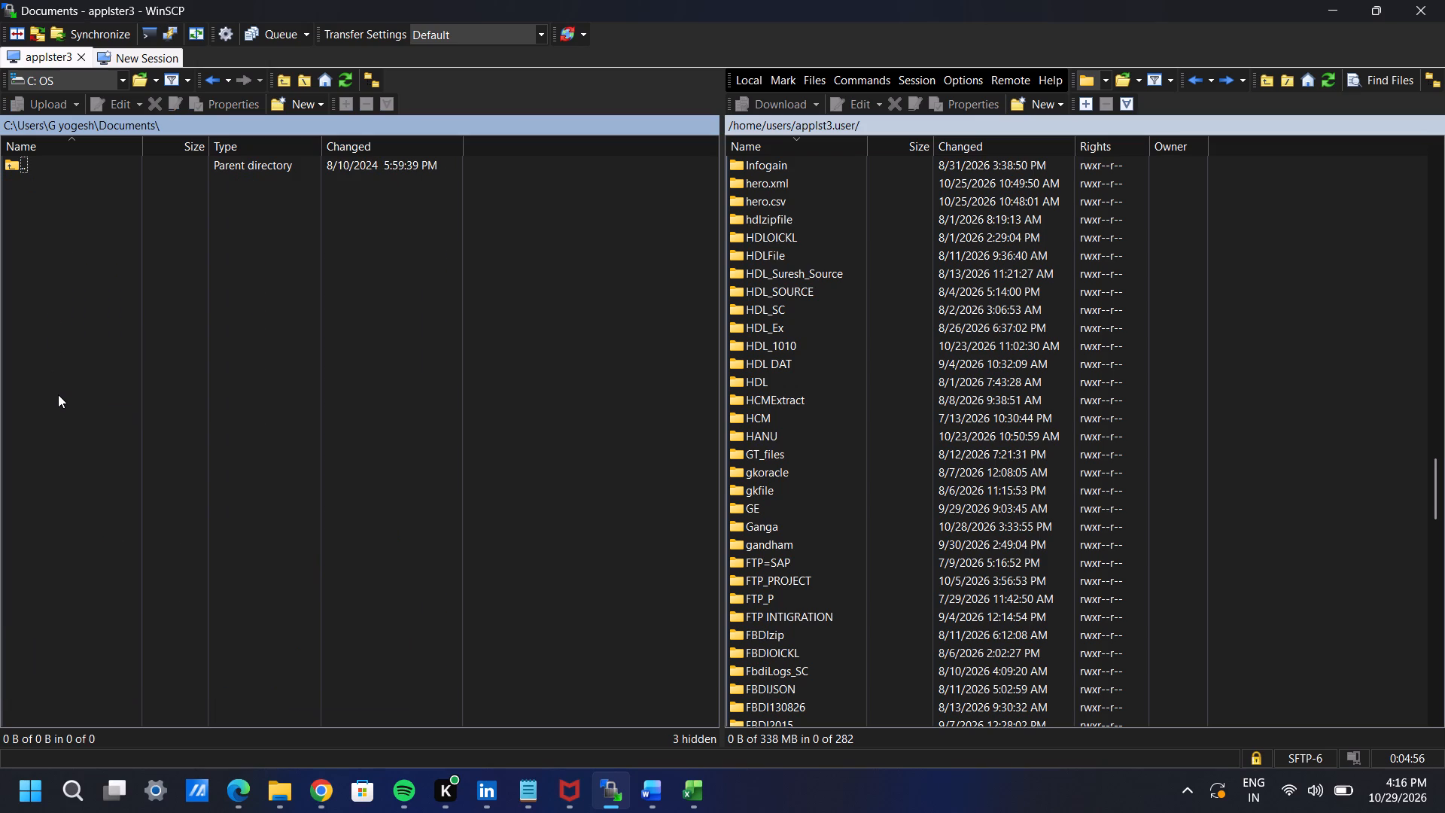
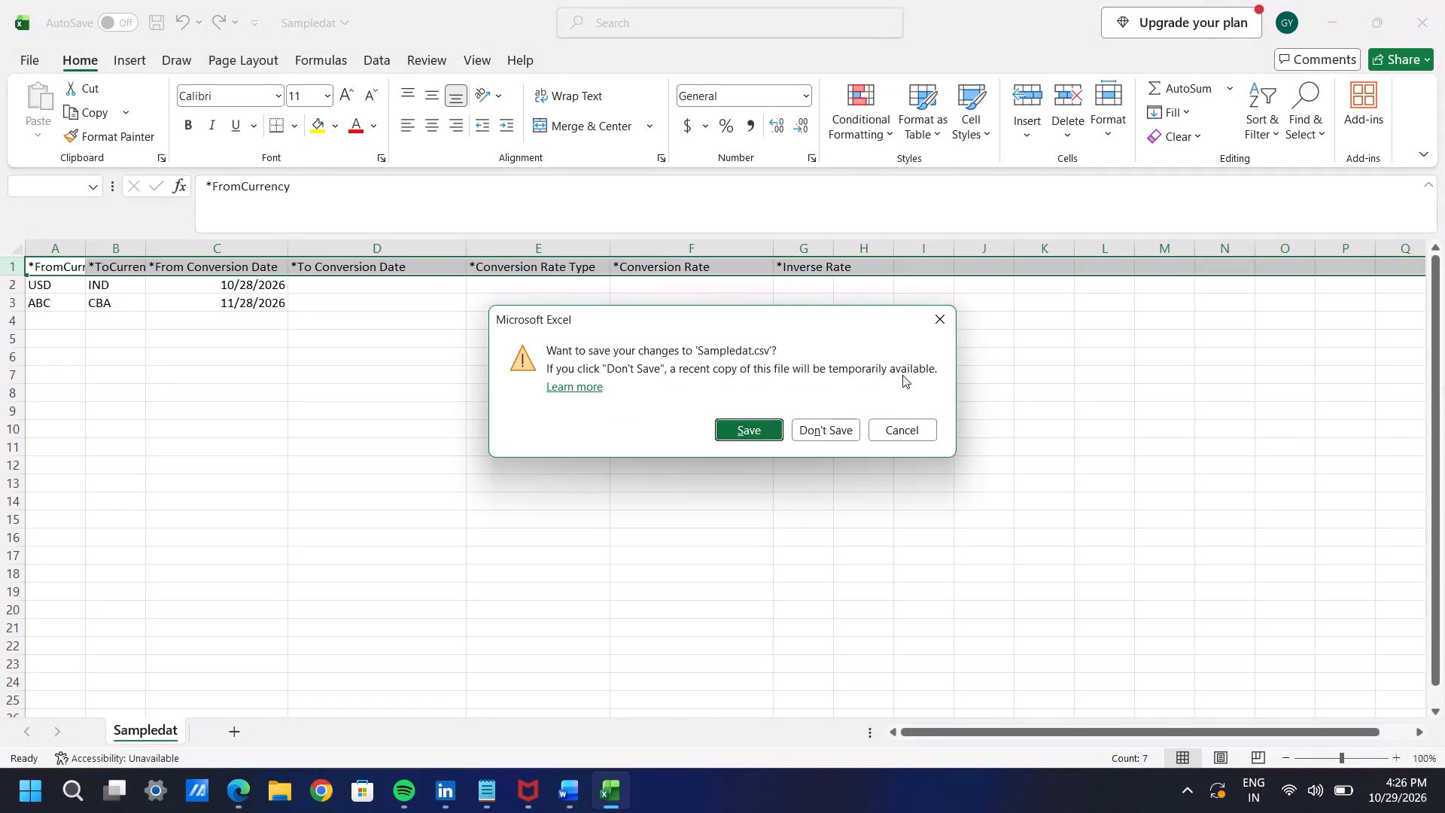
Close the Sampledat.csv workbook, discarding its unsaved changes.
left_click(819, 435)
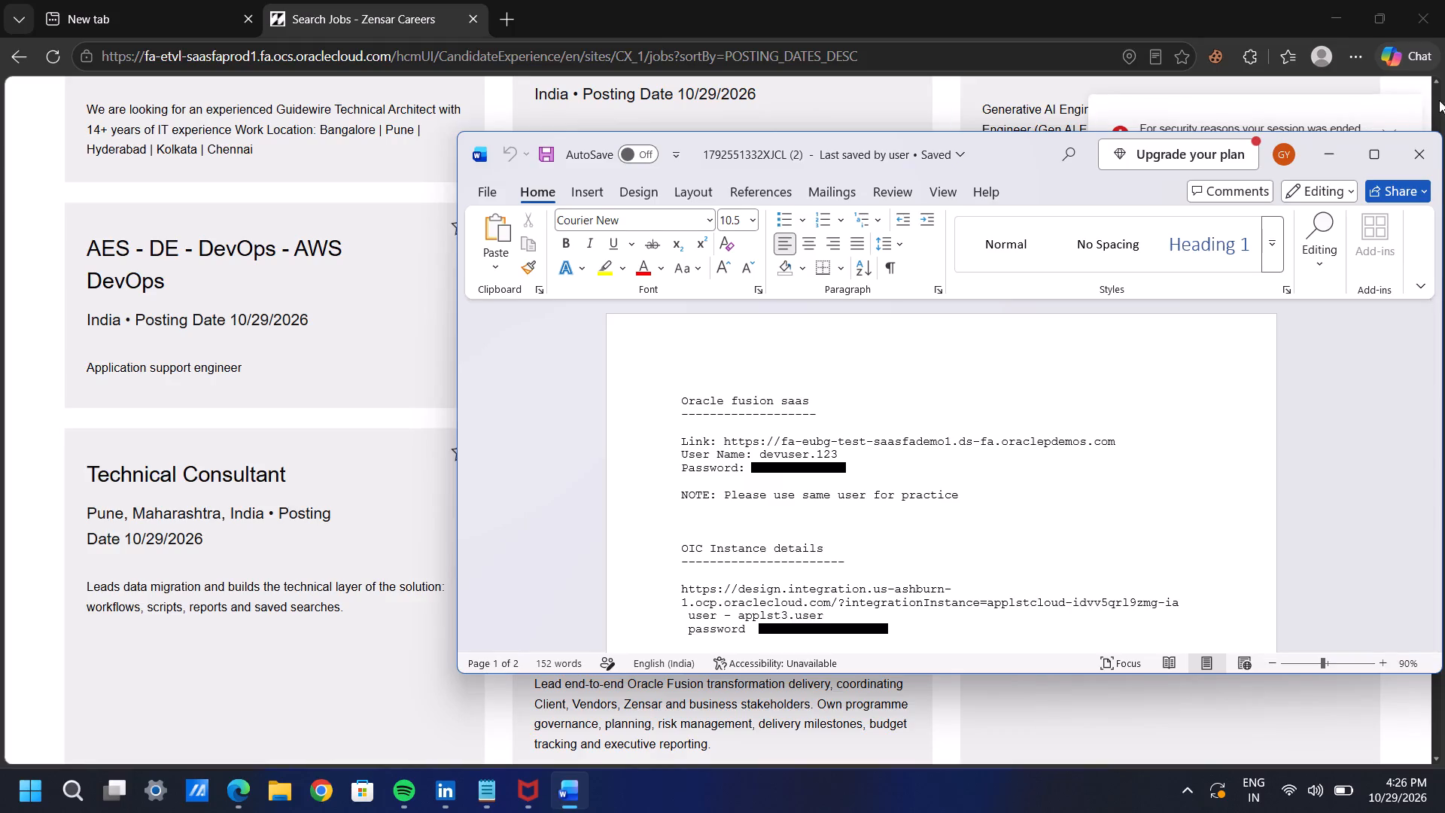
Close the Word document with the Oracle instance details and the Edge browser window behind it.
left_click(1410, 156)
left_click(1409, 0)
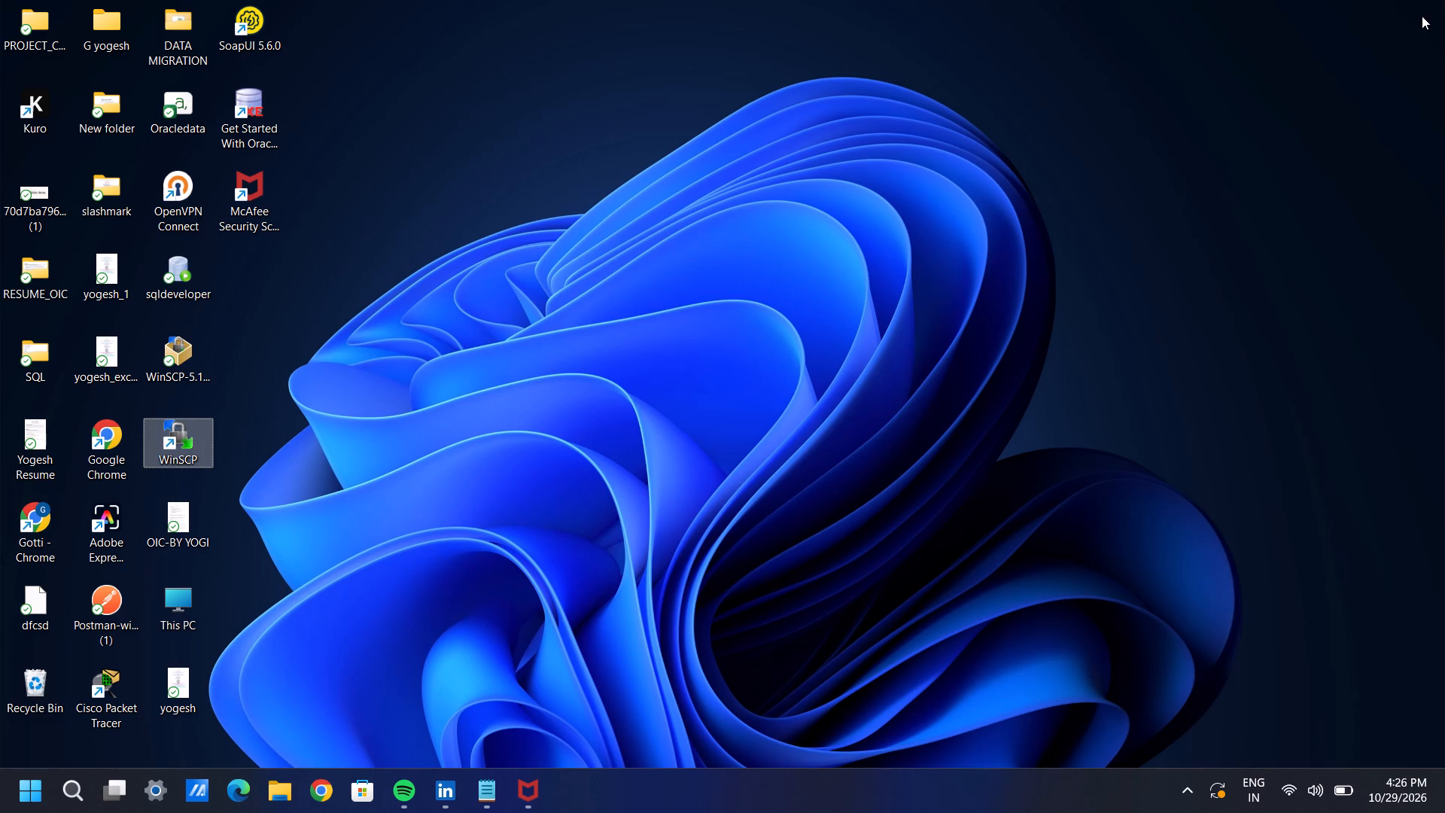
Bring up the Shut Down Windows dialog from the desktop.
key("alt+F4")
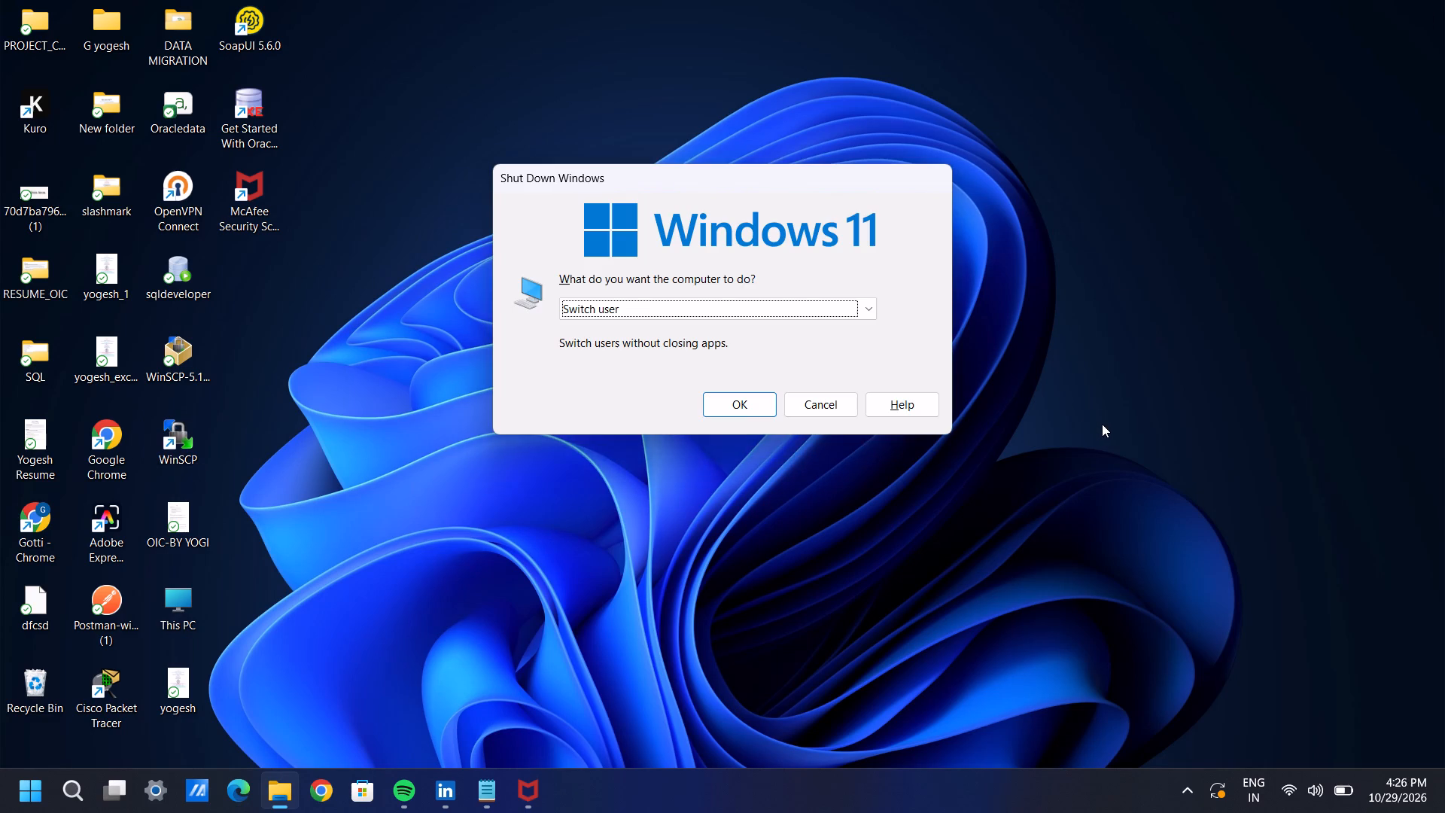